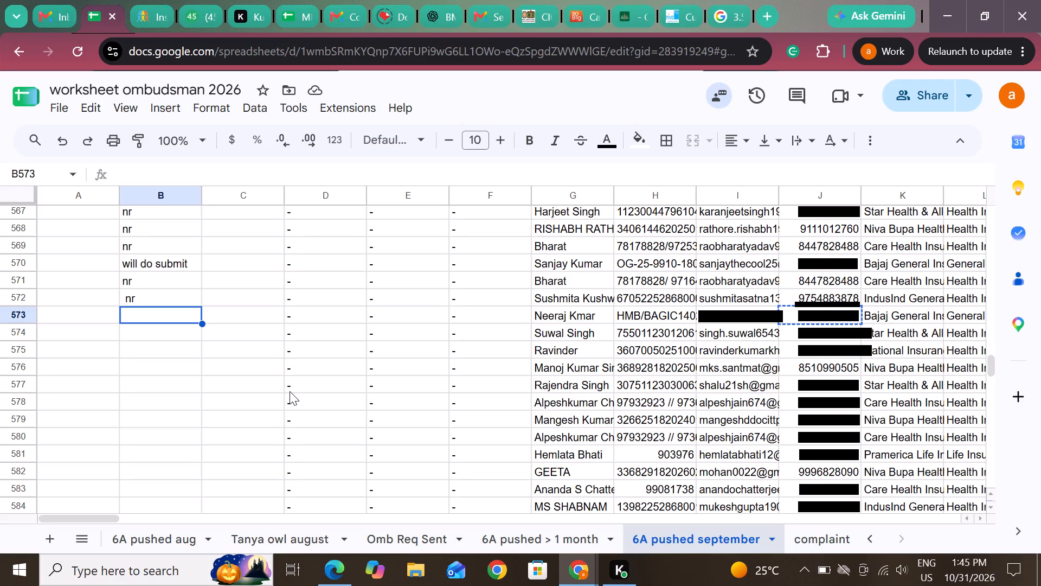
Review the complainant record in row 573, going across its cells from column F to the phone number in column J.
click(505, 313)
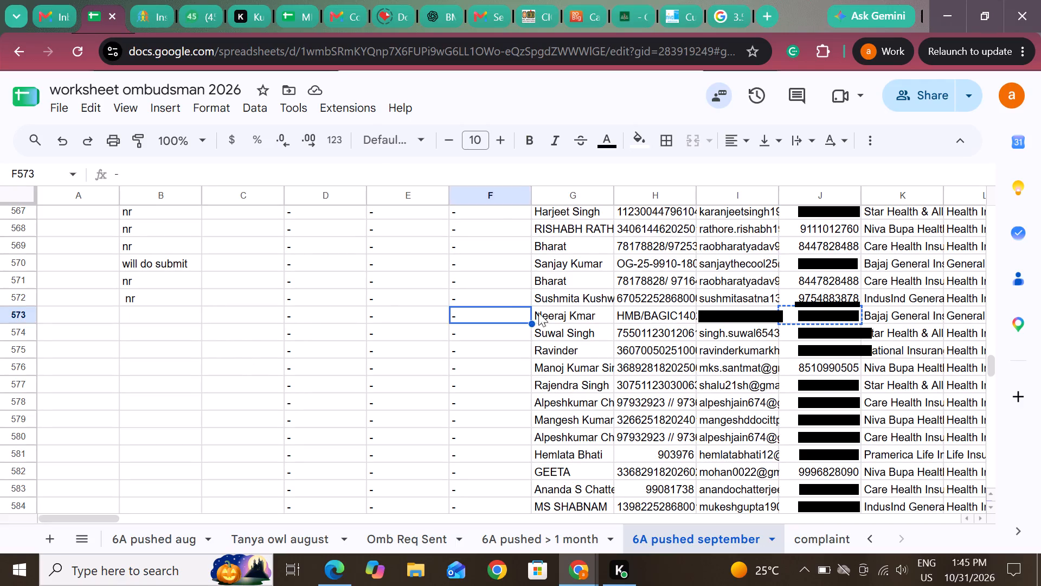
click(610, 309)
click(735, 302)
click(749, 314)
click(778, 320)
click(839, 317)
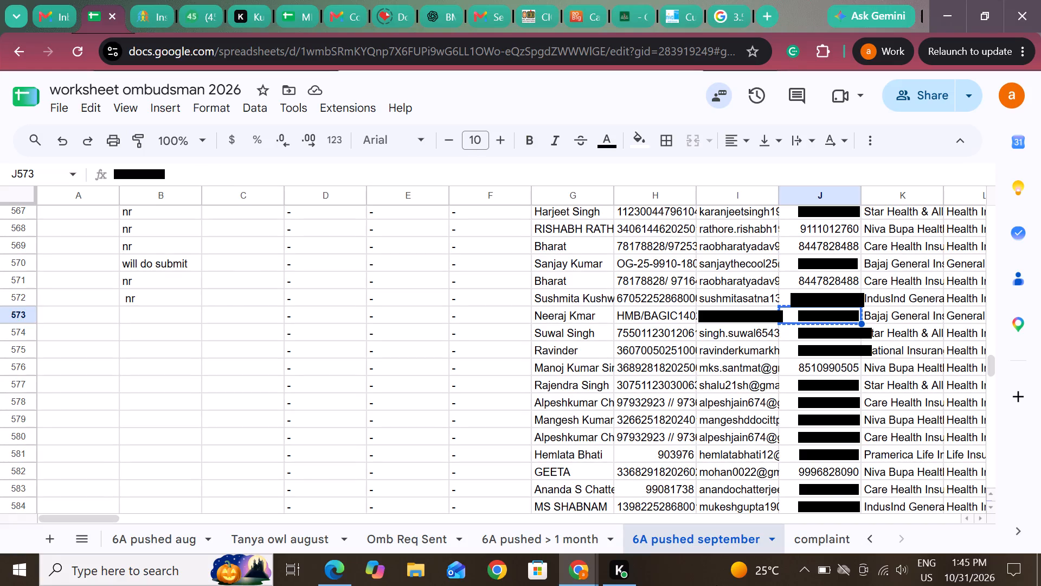
Copy the phone number from row 573 of the 6A pushed september sheet and search All Complaints in Insurance Samadhan for it.
click(158, 318)
click(573, 310)
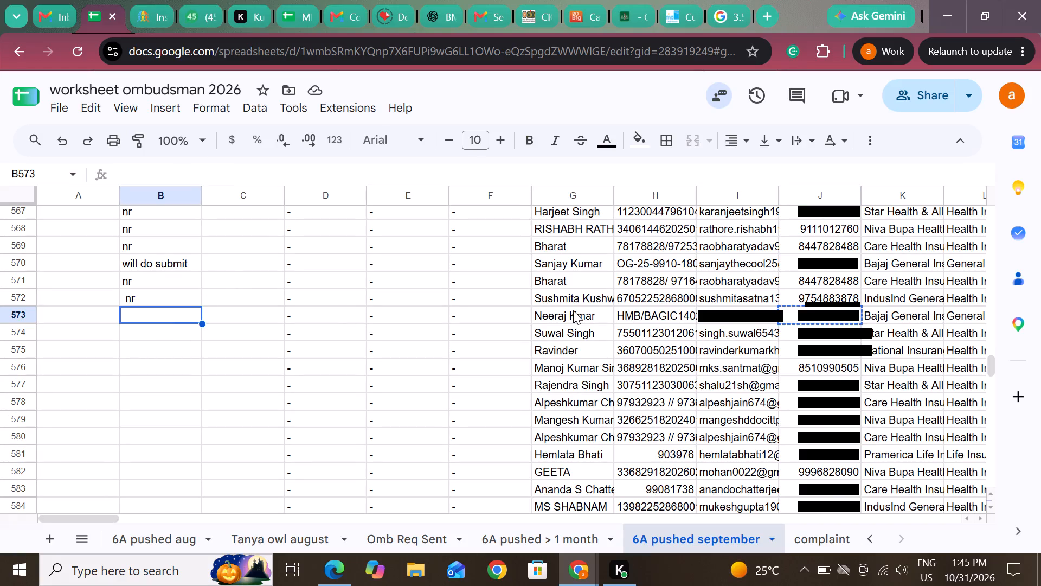
click(717, 314)
click(805, 316)
key(ctrl+c)
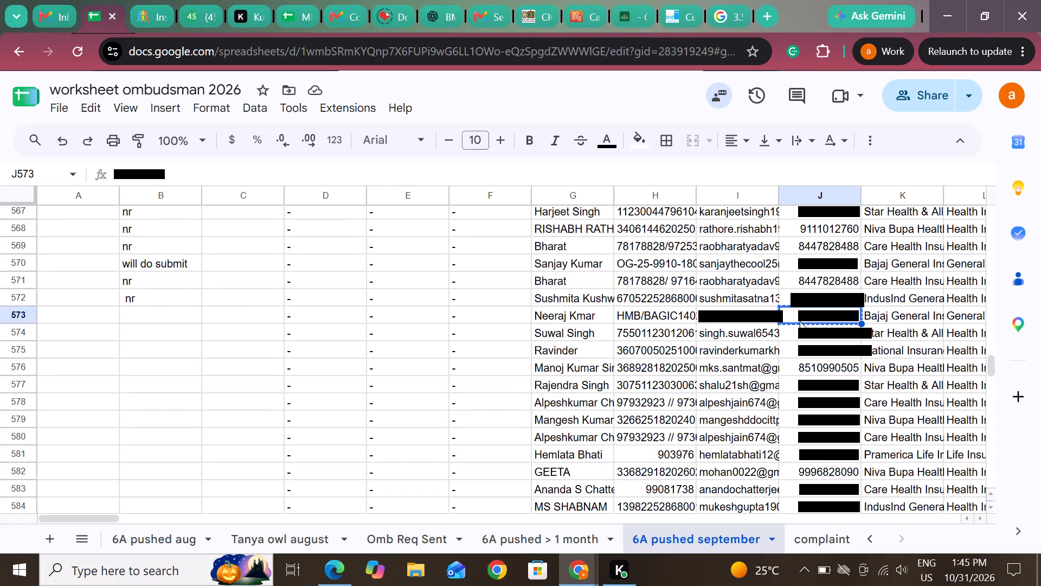
key(ctrl+c)
key(ctrl+c)
click(159, 23)
scroll(106, 228, up, 5)
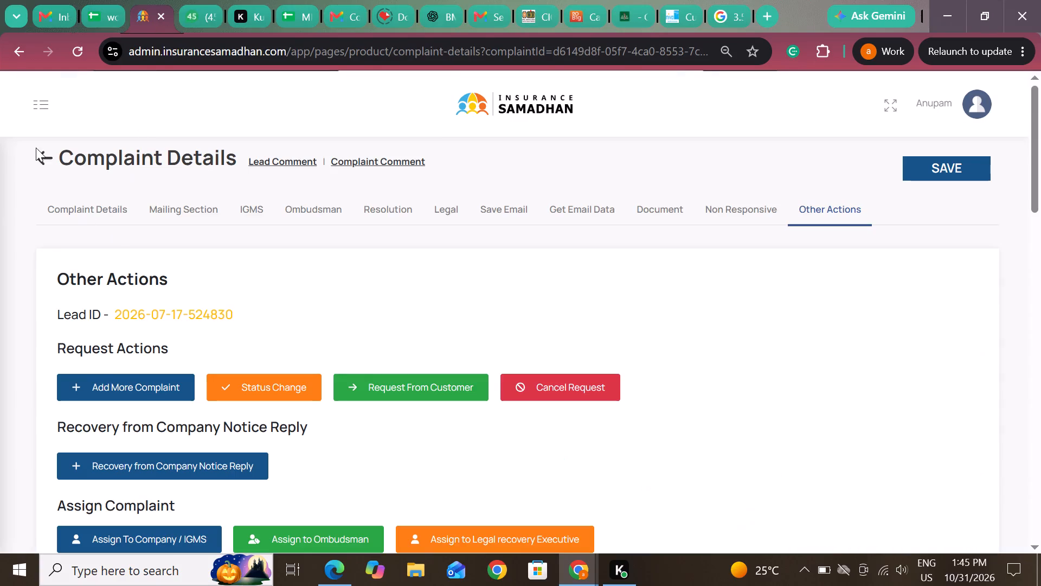
click(44, 154)
ctrl+double_click(118, 257)
key(ctrl+v)
ctrl+click(234, 253)
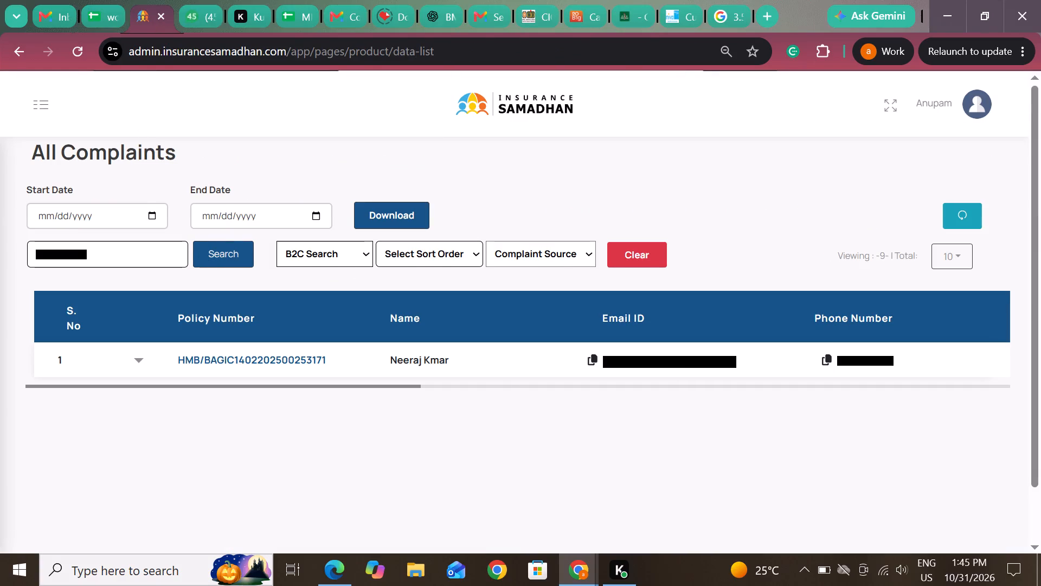
Copy the phone number from the found complaint record and call it with the Smartflo dialer.
scroll(422, 356, left, 3)
scroll(555, 330, left, 1)
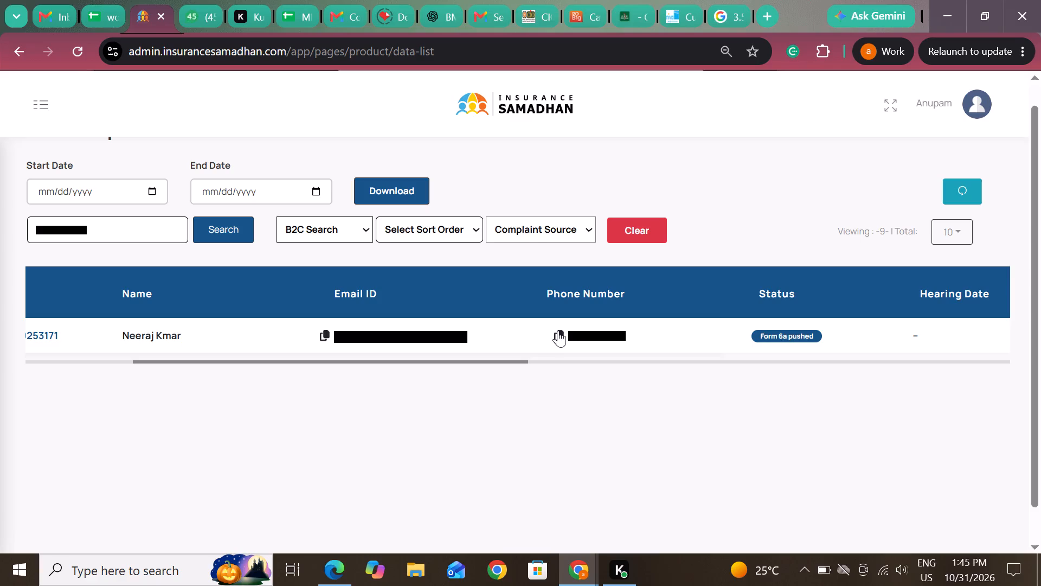
scroll(562, 330, left, 1)
click(562, 336)
click(578, 21)
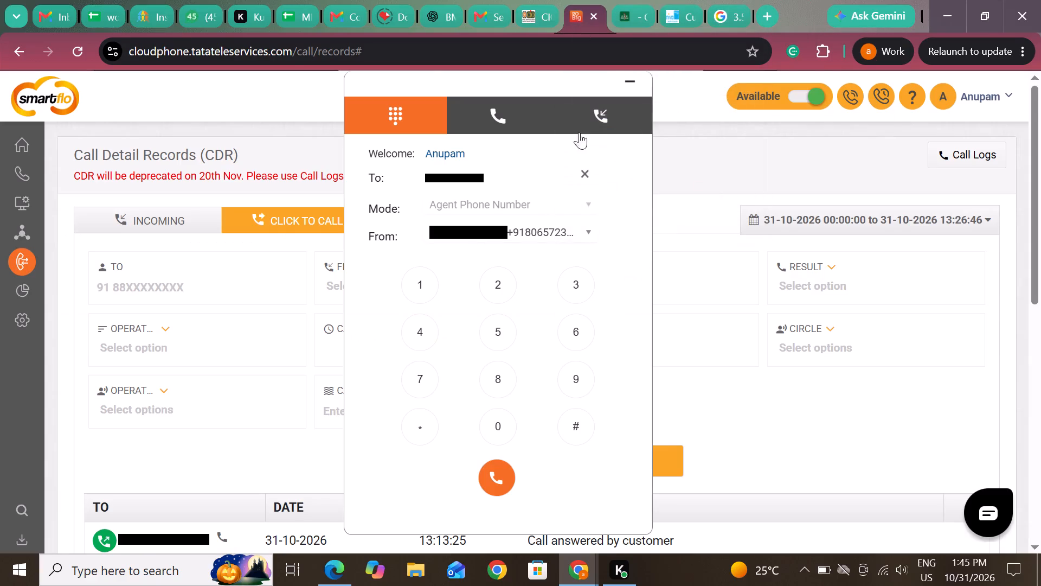
double_click(448, 170)
key(ctrl+v)
click(498, 482)
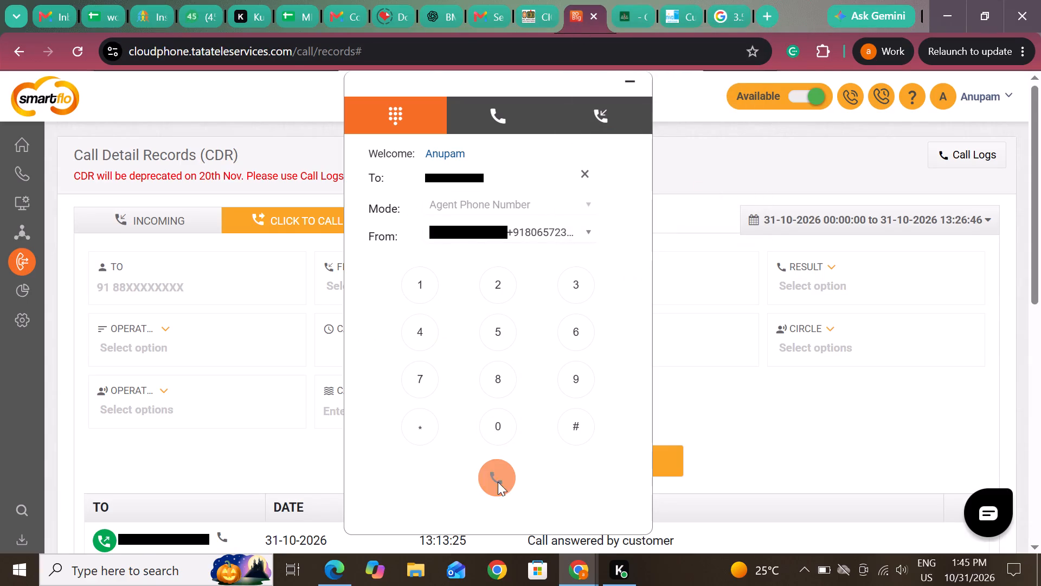
Return to the Insurance Samadhan complaints list and review the called customer's complaint entry across its columns.
scroll(223, 4, up, 7)
click(150, 22)
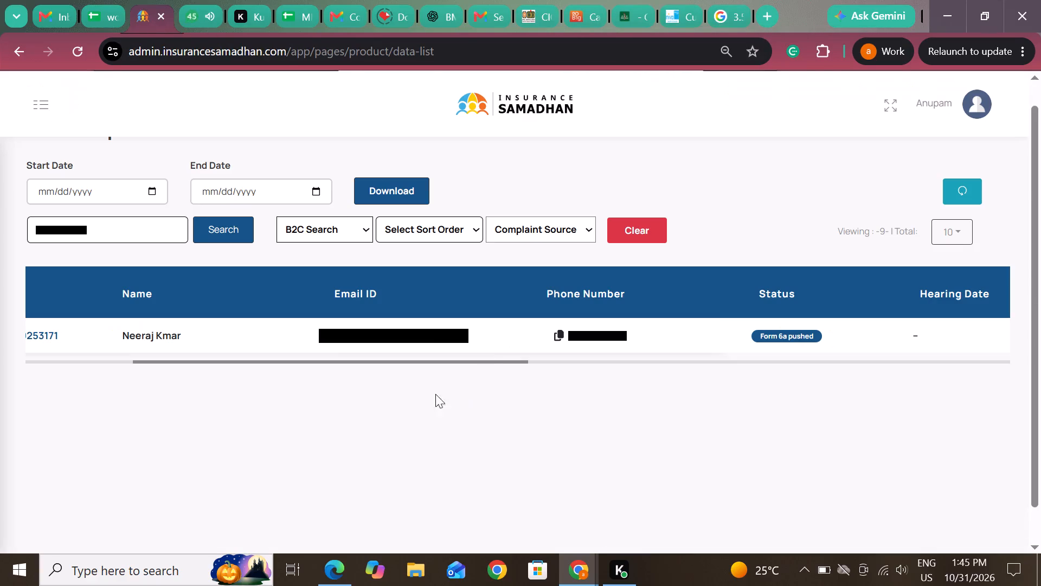
scroll(321, 332, left, 1)
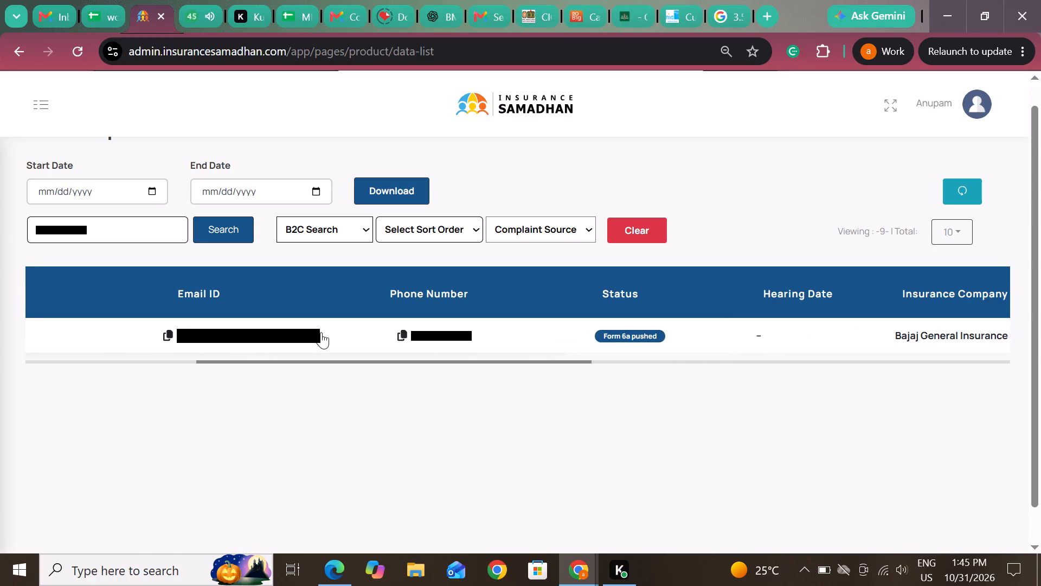
scroll(321, 332, up, 1)
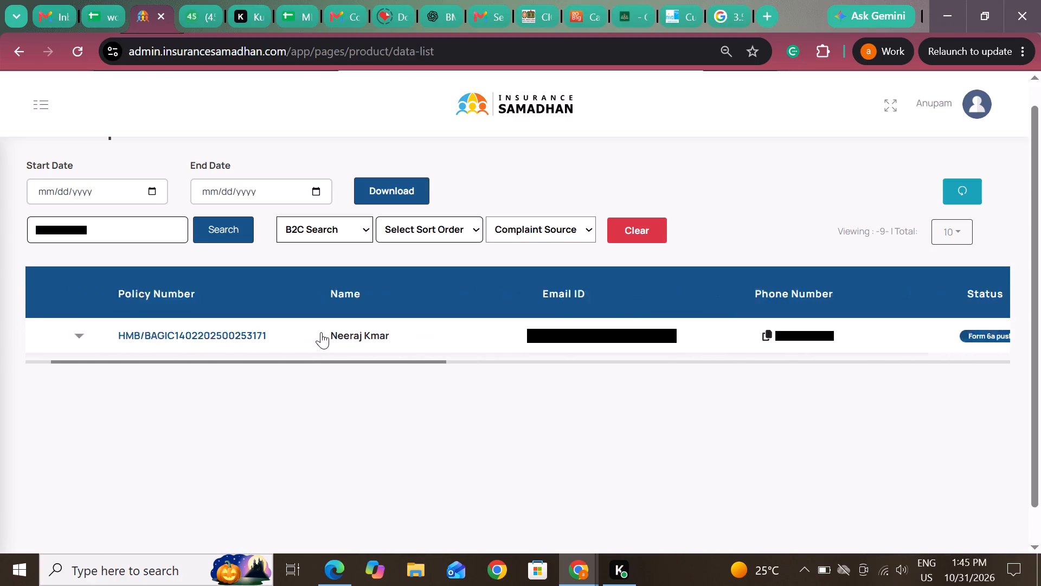
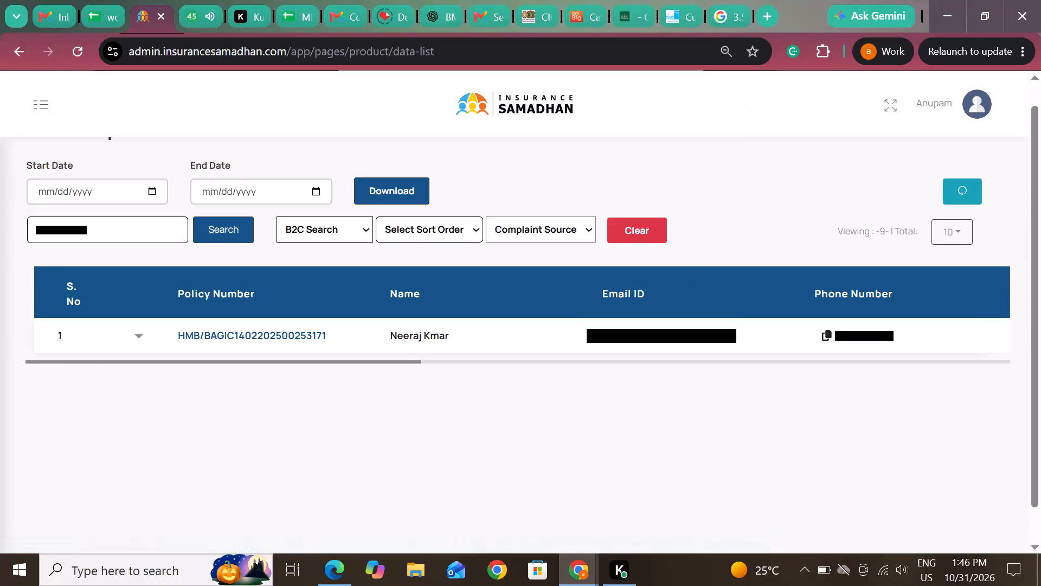
Add the comment "nr" to the called customer's complaint communication log and close the log.
scroll(547, 330, left, 1)
click(627, 335)
scroll(627, 335, left, 1)
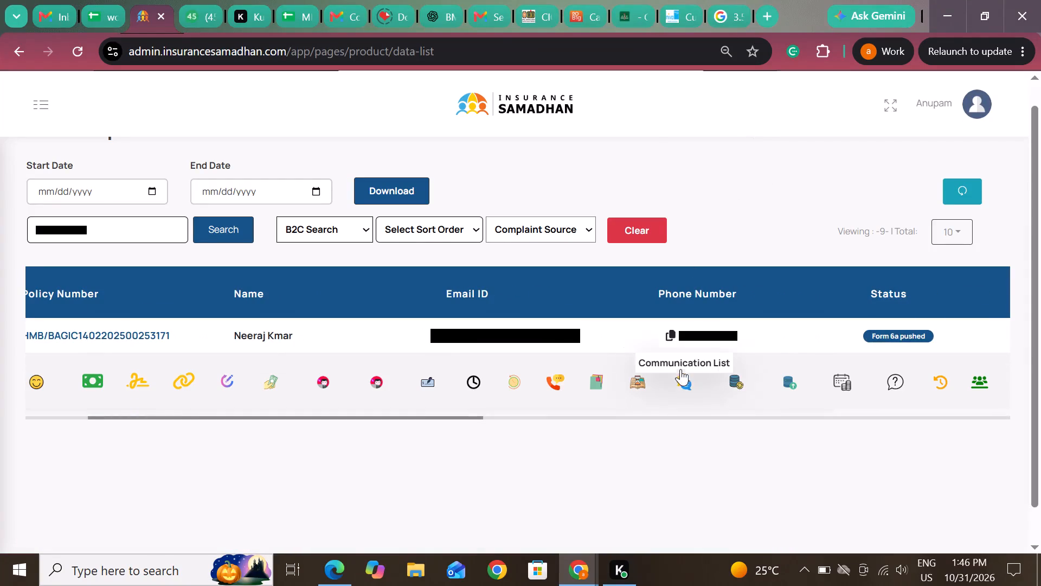
click(685, 378)
scroll(438, 439, down, 9)
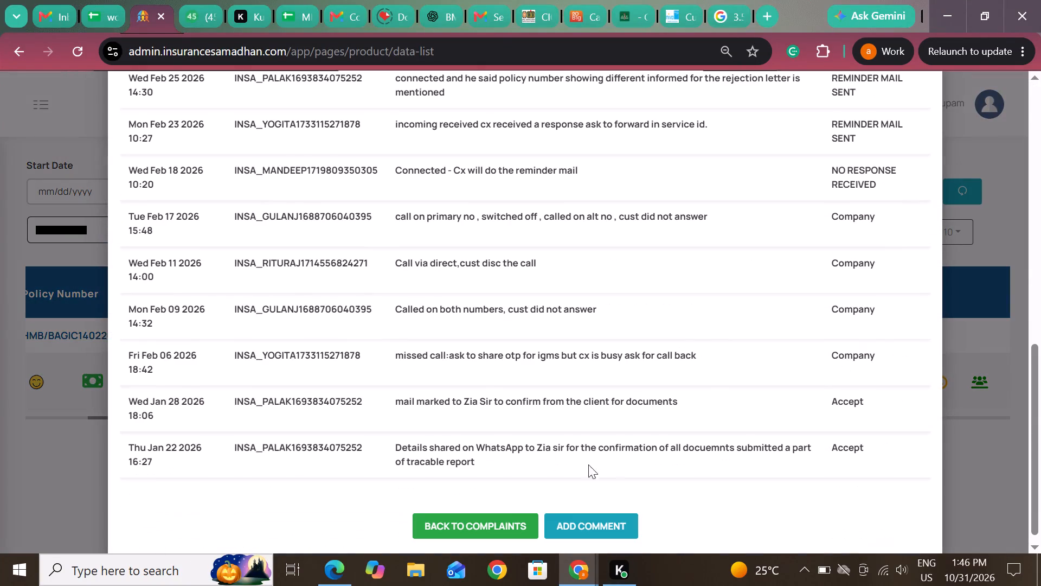
click(577, 510)
click(407, 404)
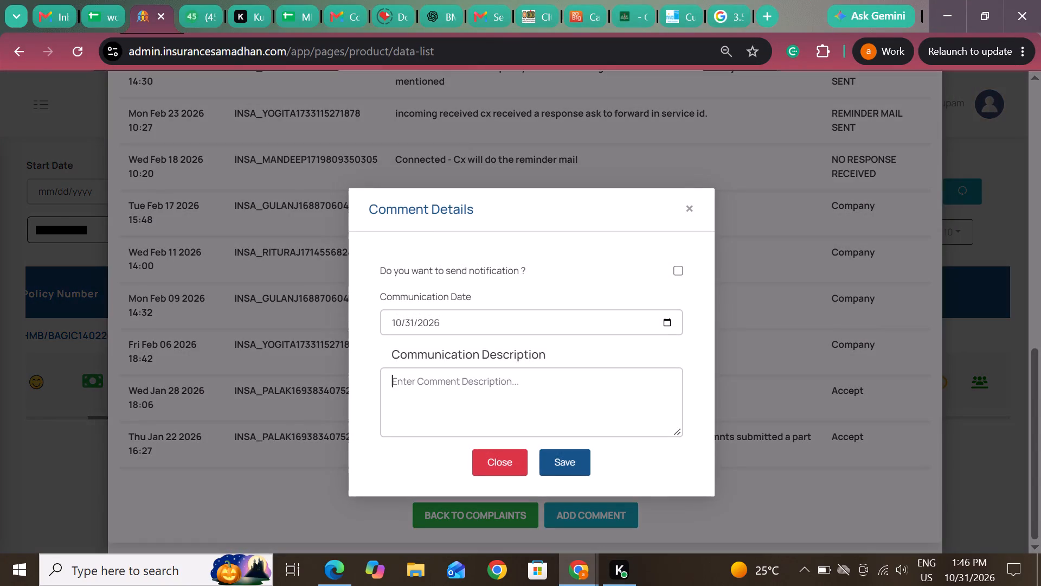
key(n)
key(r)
click(558, 463)
scroll(435, 269, up, 17)
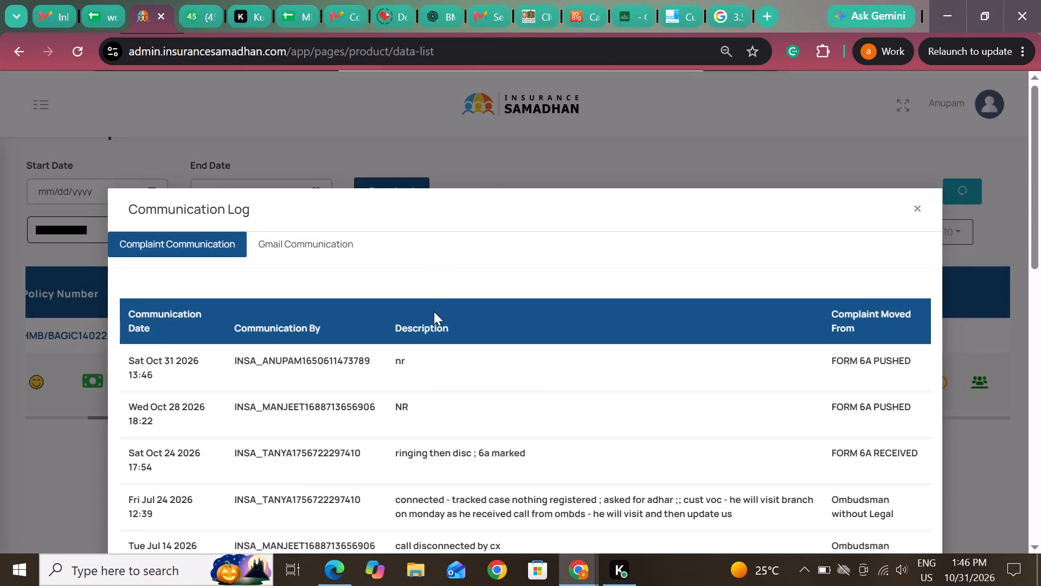
click(492, 130)
Open the complaint's details, copy the alternate contact number and call it with the Smartflo dialer.
scroll(302, 337, right, 5)
click(236, 333)
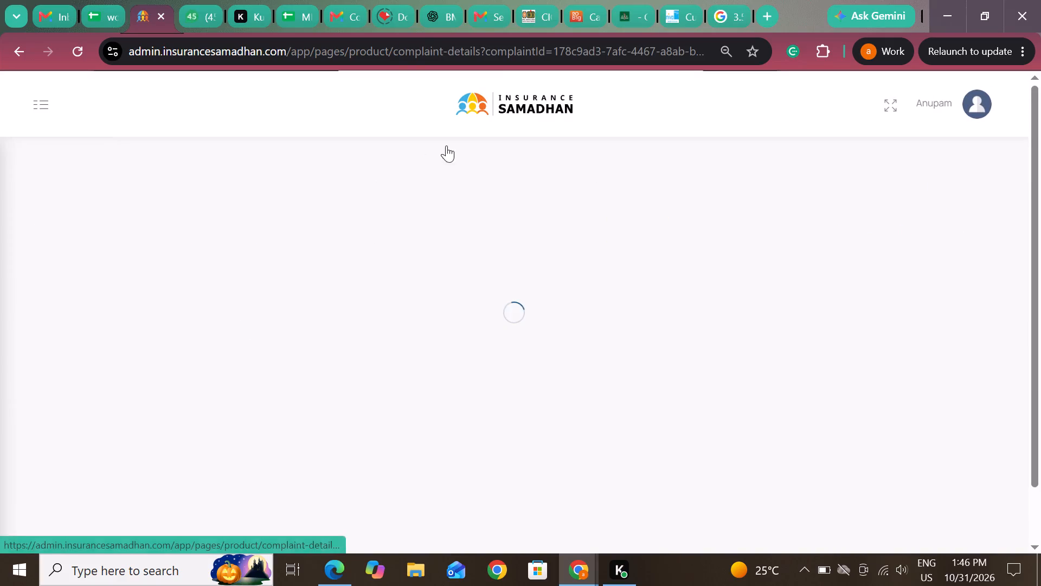
drag(797, 351, 697, 351)
triple_click(764, 352)
key(ctrl+c)
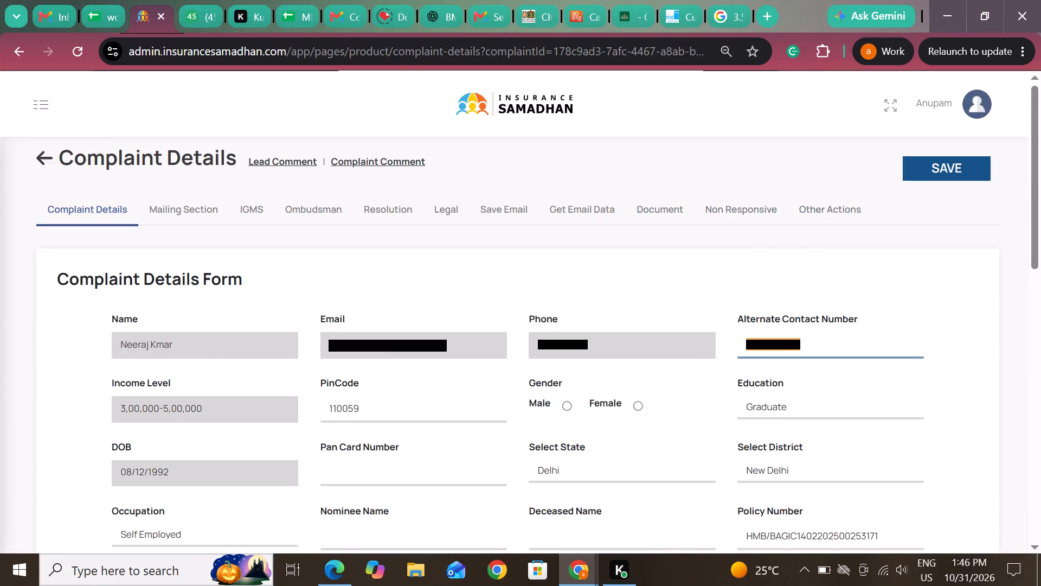
key(ctrl+c)
key(ctrl+c)
key(ctrl+c)
click(580, 24)
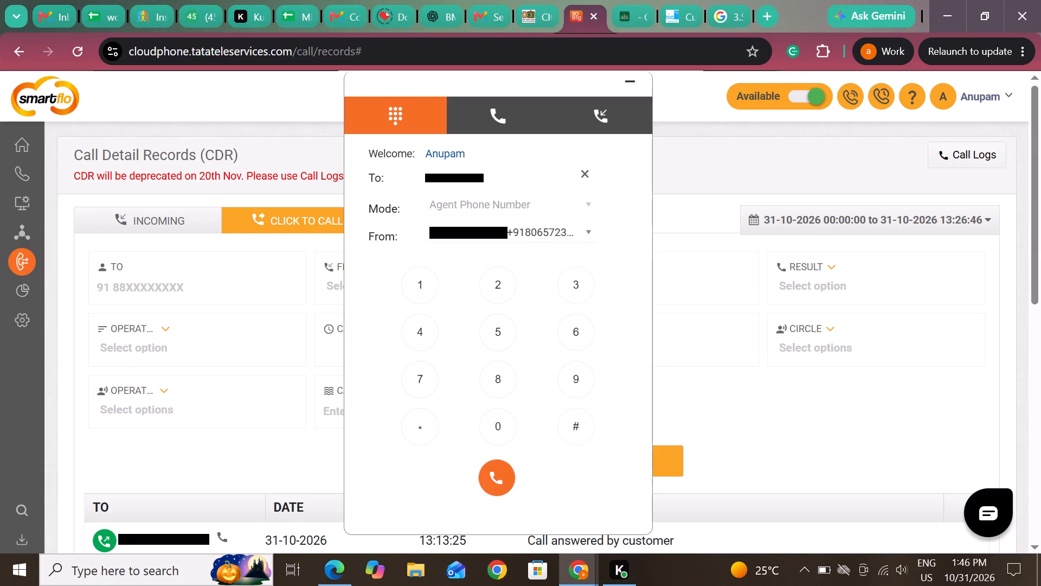
ctrl+double_click(492, 183)
key(ctrl+v)
scroll(486, 487, up, 1)
click(486, 487)
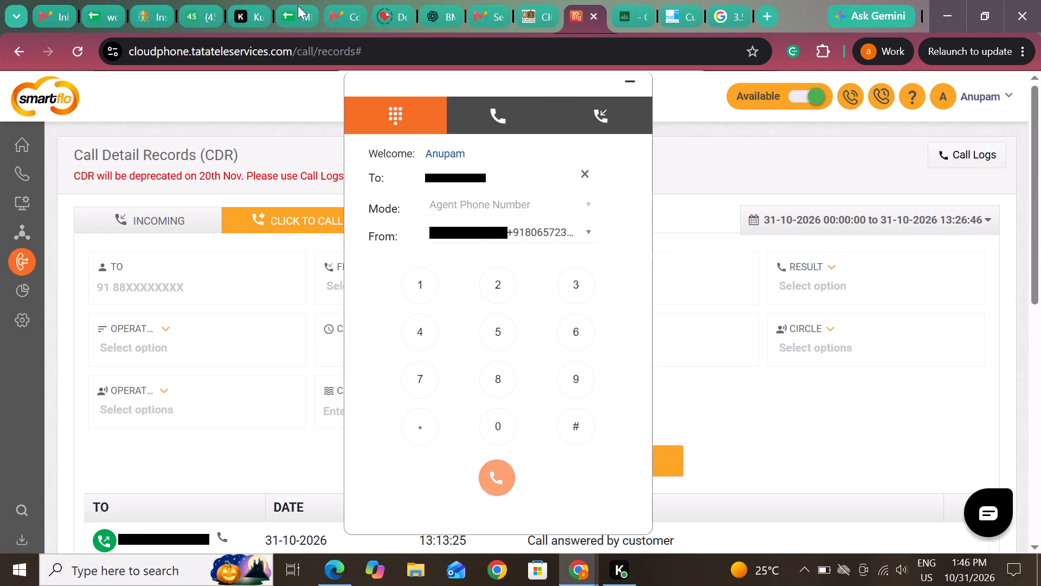
scroll(278, 16, up, 5)
Return to the Insurance Samadhan complaints list and review the customer's complaint entry across its columns.
click(140, 16)
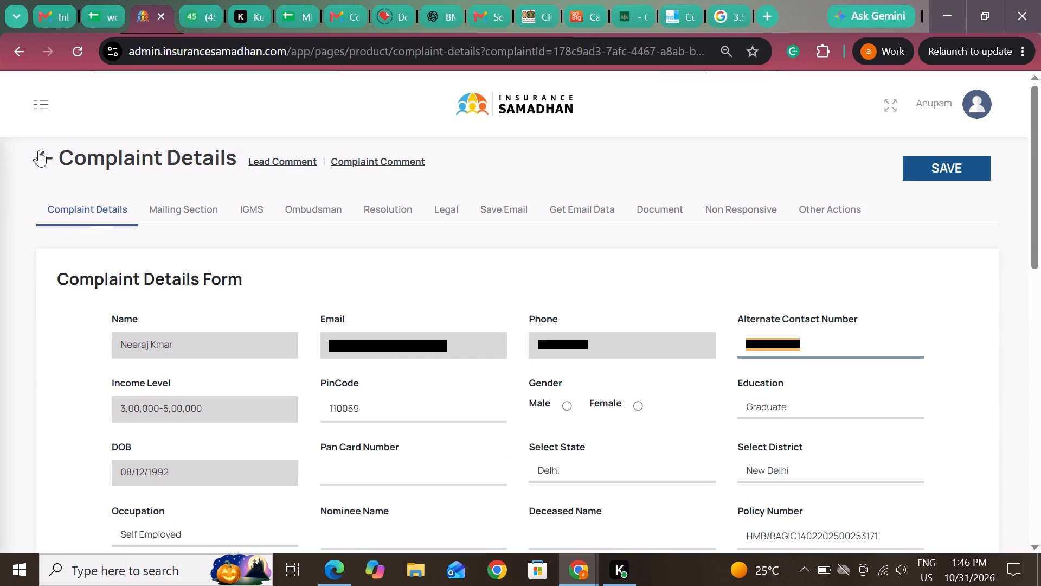
click(39, 151)
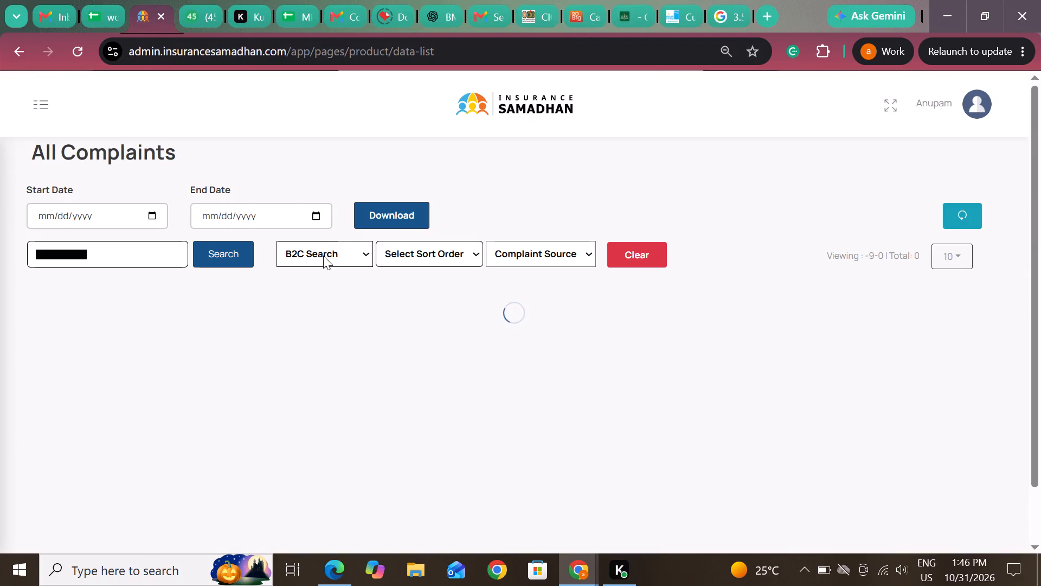
scroll(336, 249, down, 2)
scroll(345, 302, right, 1)
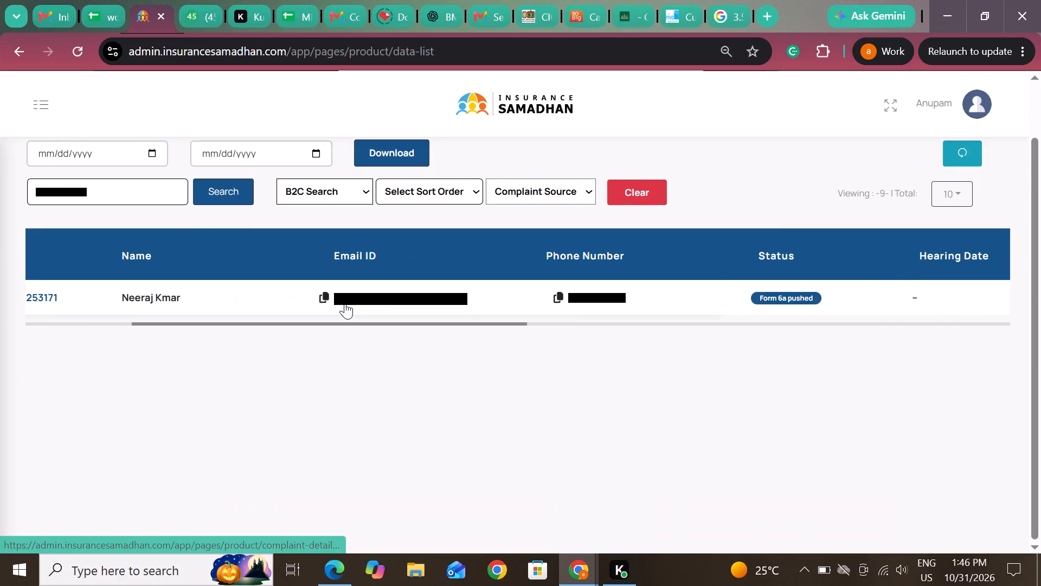
scroll(345, 302, right, 1)
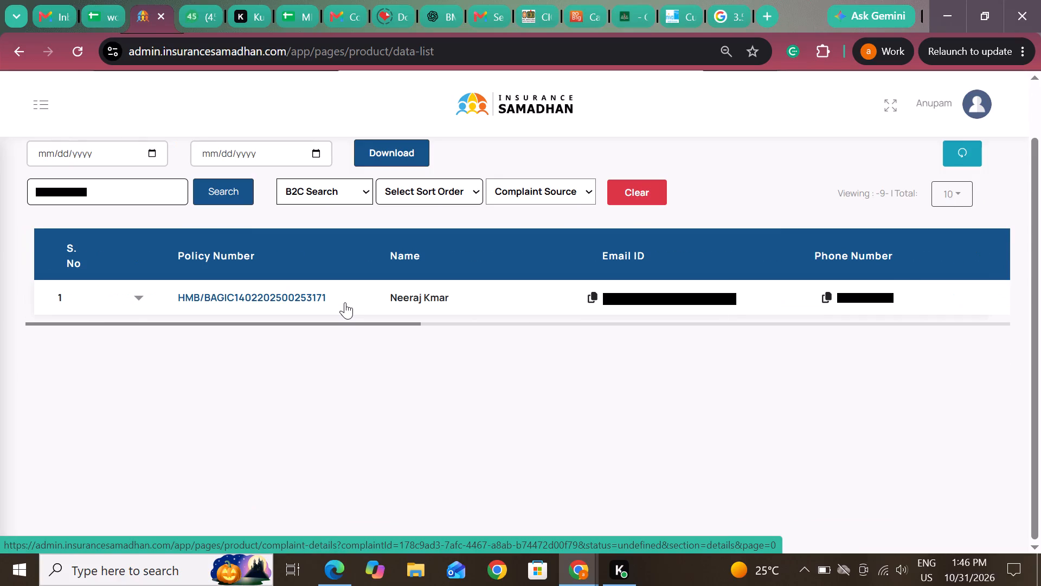
scroll(345, 302, left, 1)
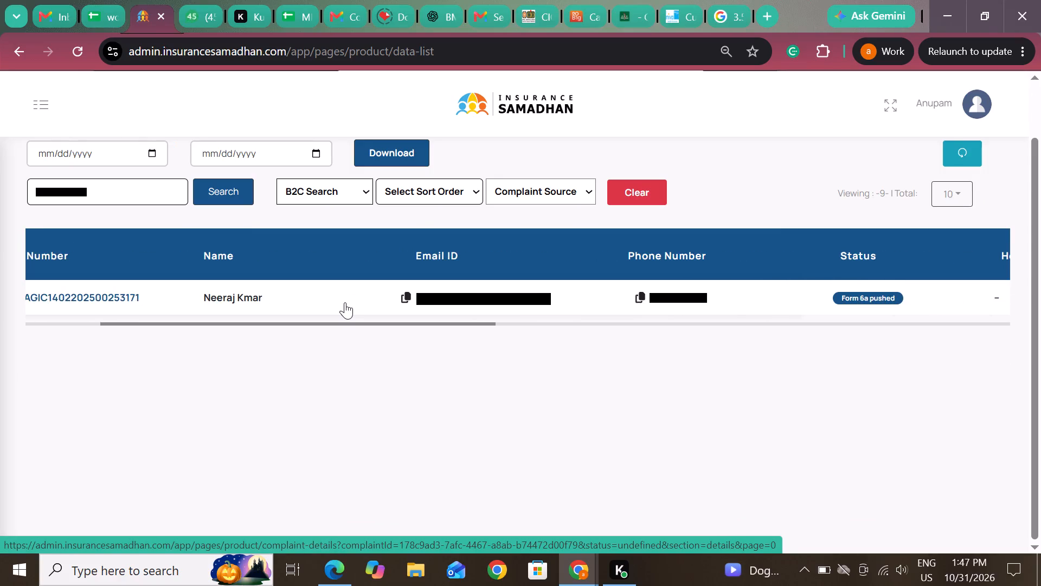
scroll(345, 302, left, 1)
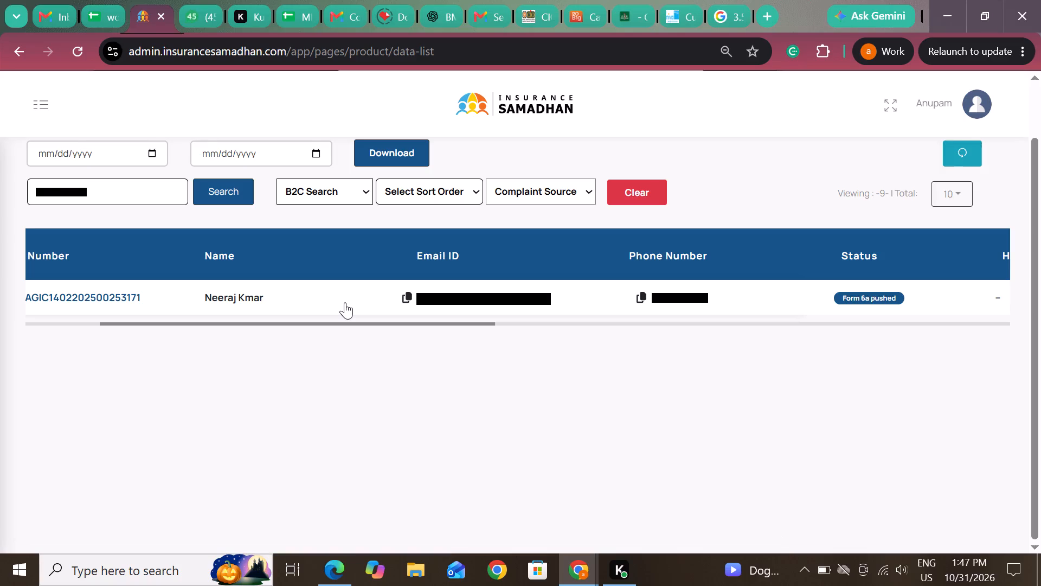
scroll(380, 298, left, 1)
scroll(449, 290, left, 1)
click(465, 296)
scroll(465, 296, left, 1)
Reopen the customer's complaint details, then reload Smartflo and bring its dialer back up.
click(565, 26)
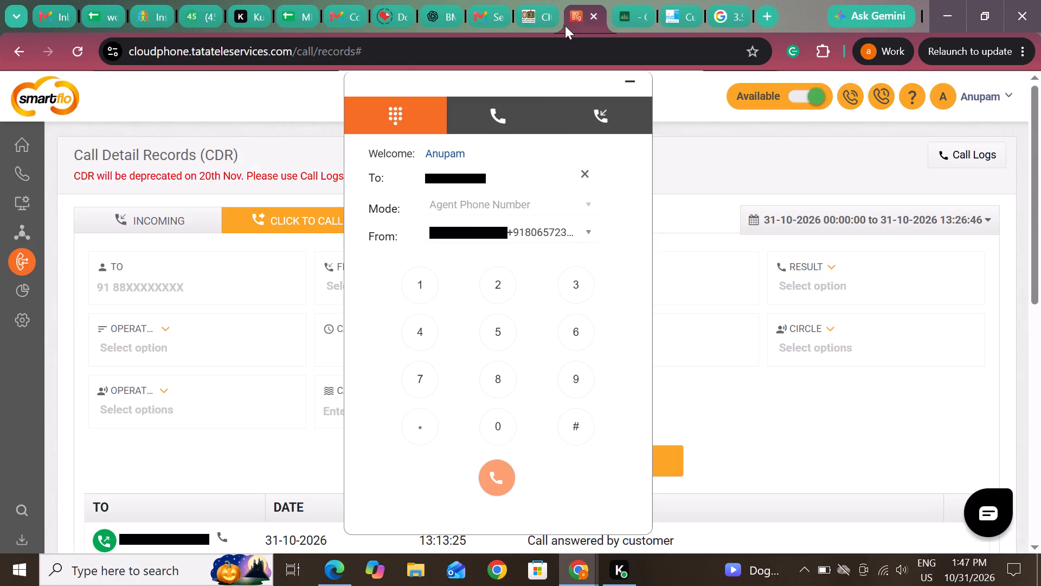
click(151, 28)
click(241, 298)
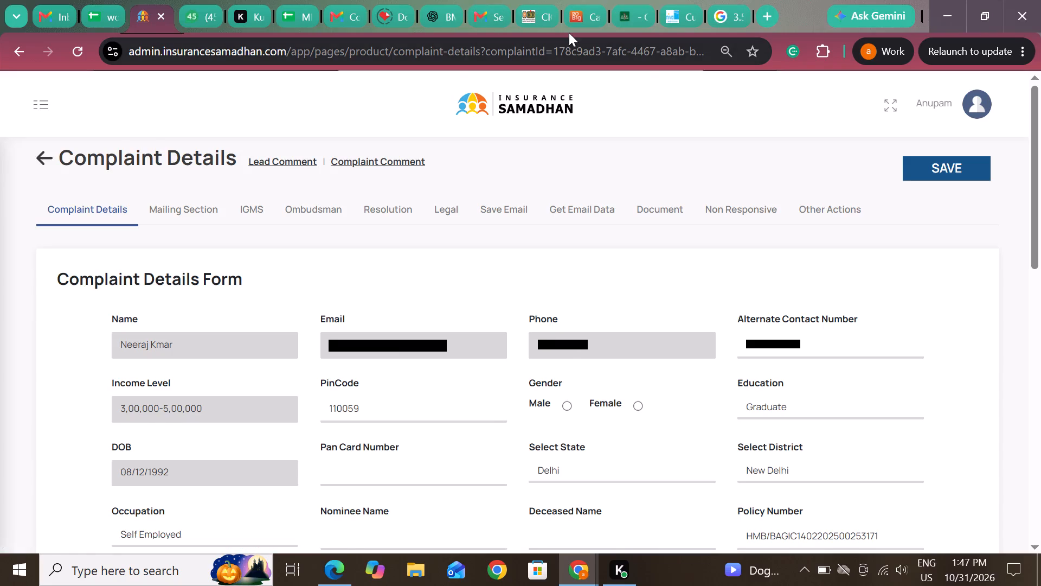
click(569, 33)
click(82, 55)
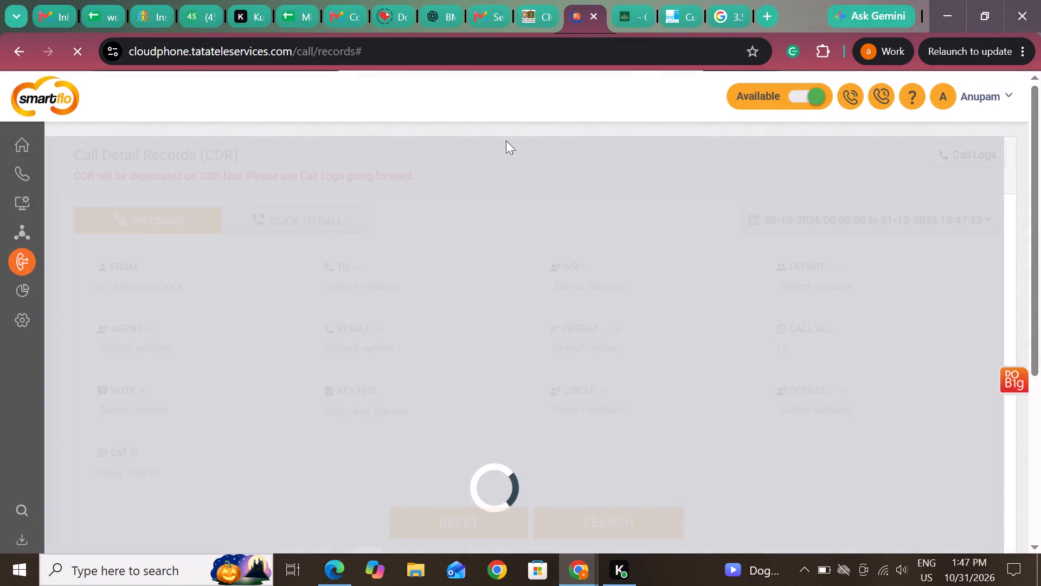
click(840, 96)
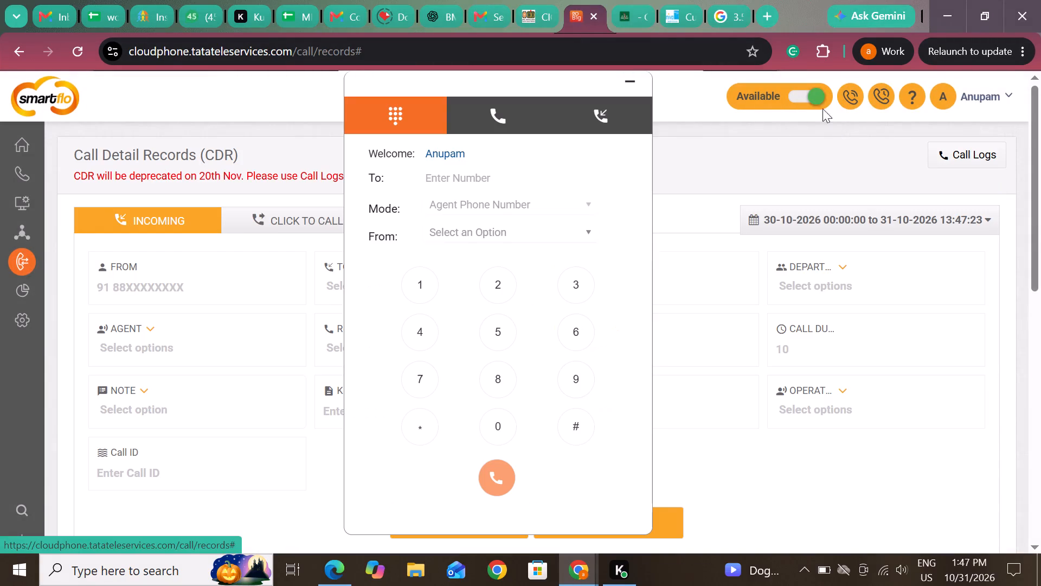
Copy the alternate contact number from the complaint details again and call it with the reloaded Smartflo dialer.
click(447, 174)
key(ctrl+v)
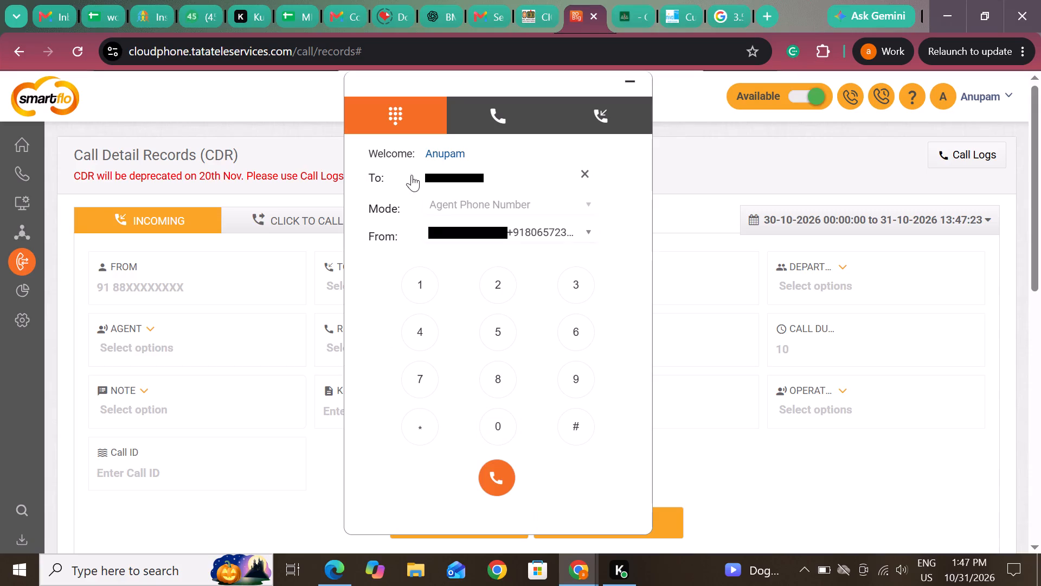
click(149, 14)
drag(838, 344, 730, 346)
key(ctrl+c)
key(ctrl+c)
key(ctrl+c)
key(ctrl+c)
key(ctrl+c)
click(581, 23)
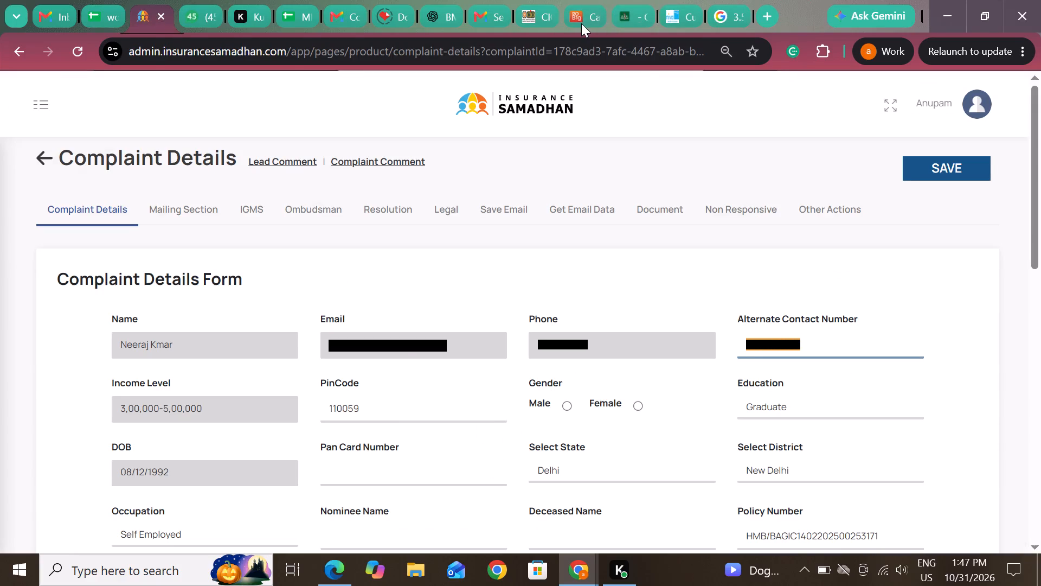
triple_click(485, 179)
key(ctrl+v)
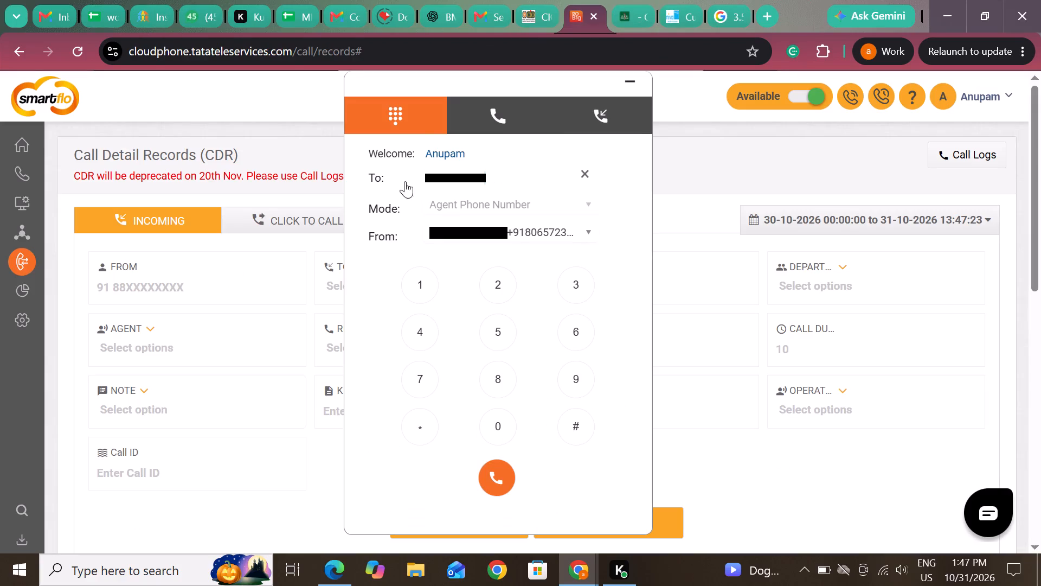
click(492, 476)
scroll(239, 28, up, 4)
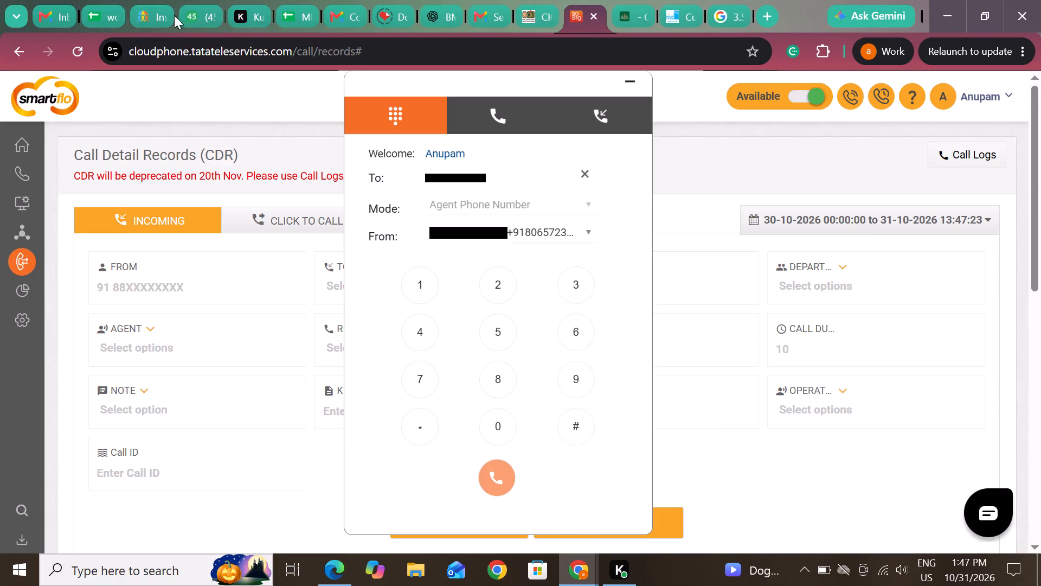
Reopen the complaint from the Insurance Samadhan complaints list and go to its ombudsman Form 6A data.
click(151, 26)
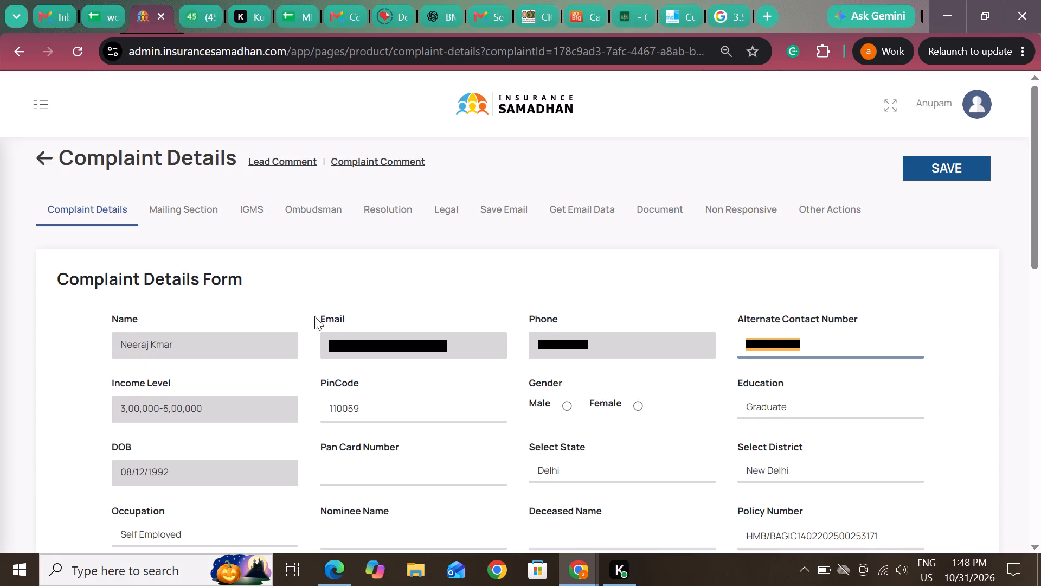
click(44, 162)
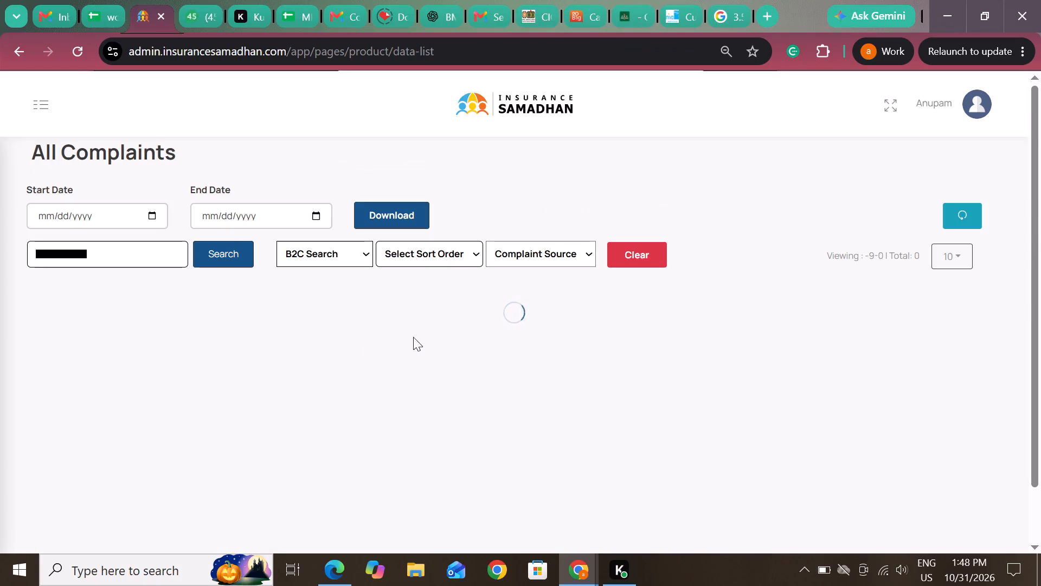
scroll(423, 367, up, 1)
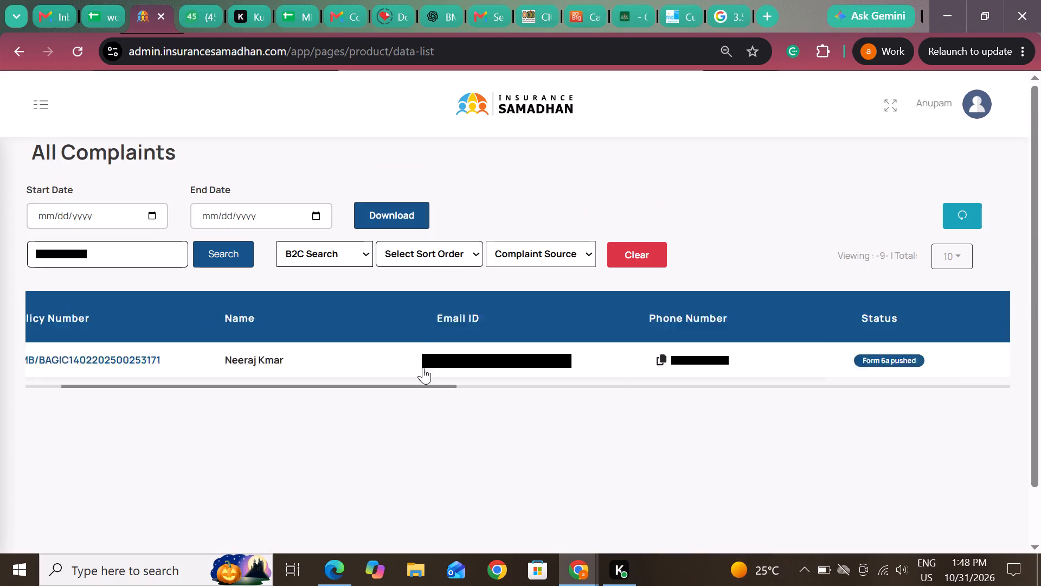
scroll(423, 367, up, 1)
click(262, 353)
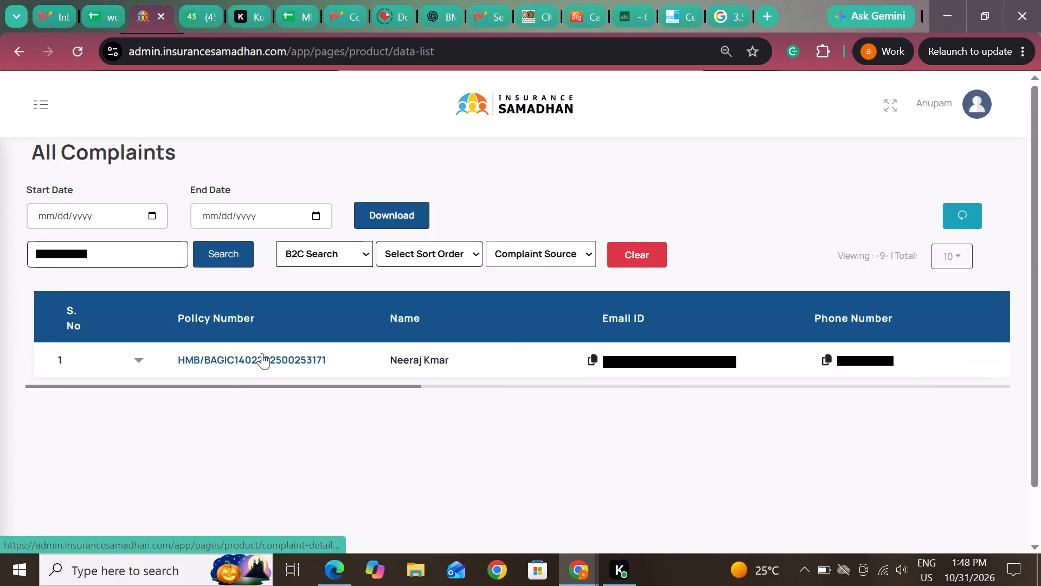
click(303, 214)
scroll(543, 342, down, 4)
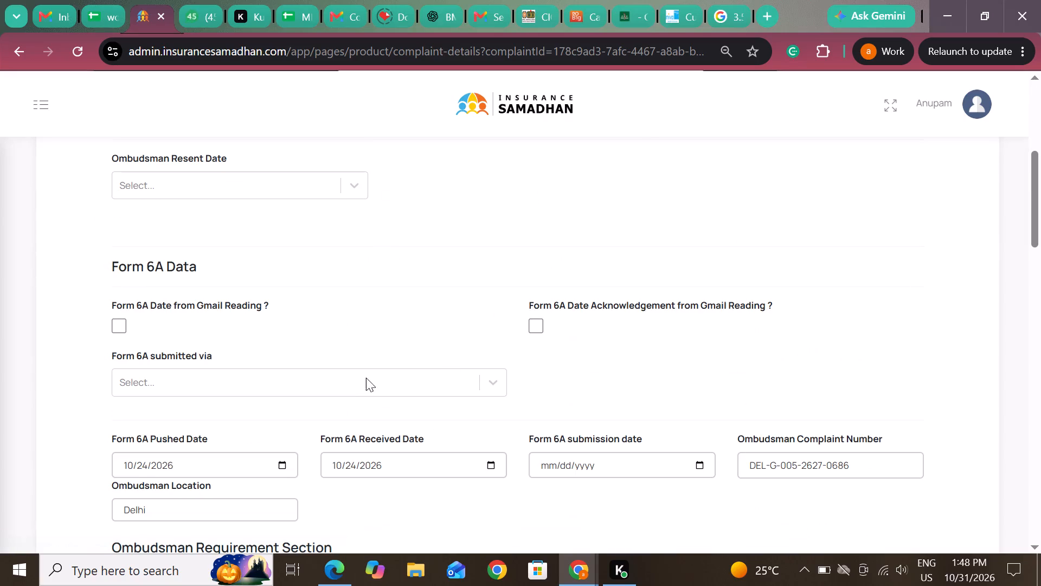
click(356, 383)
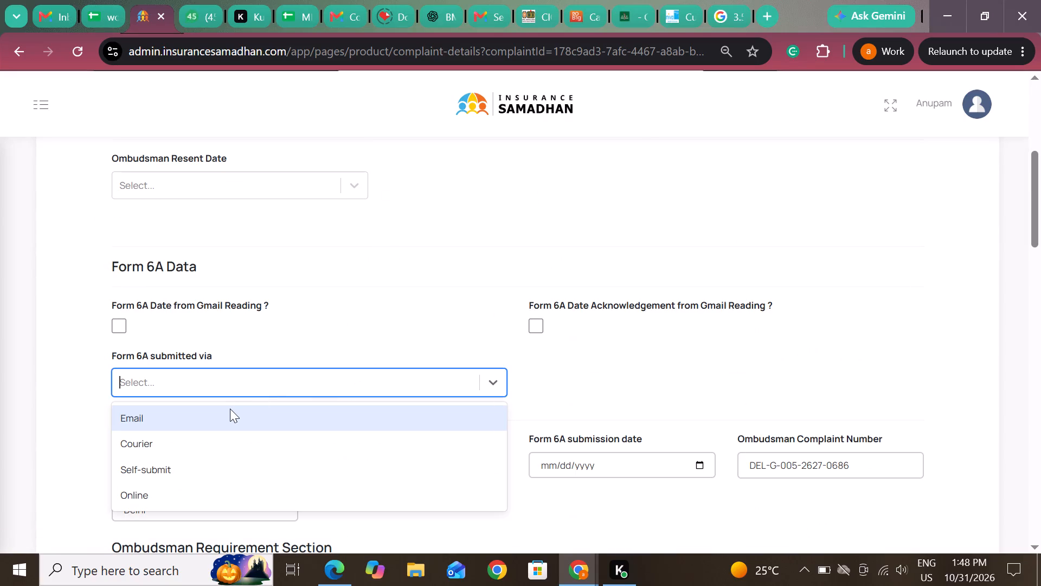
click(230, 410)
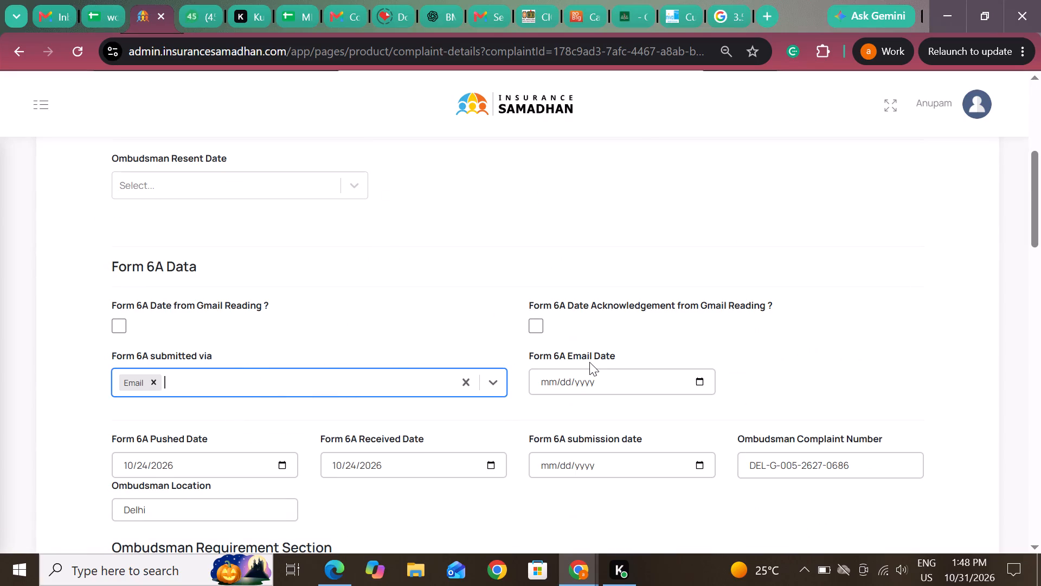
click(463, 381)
Mark Form 6A as submitted via Courier, adding a courier date of 10/29/2026 and an empty tracking number entry.
click(163, 376)
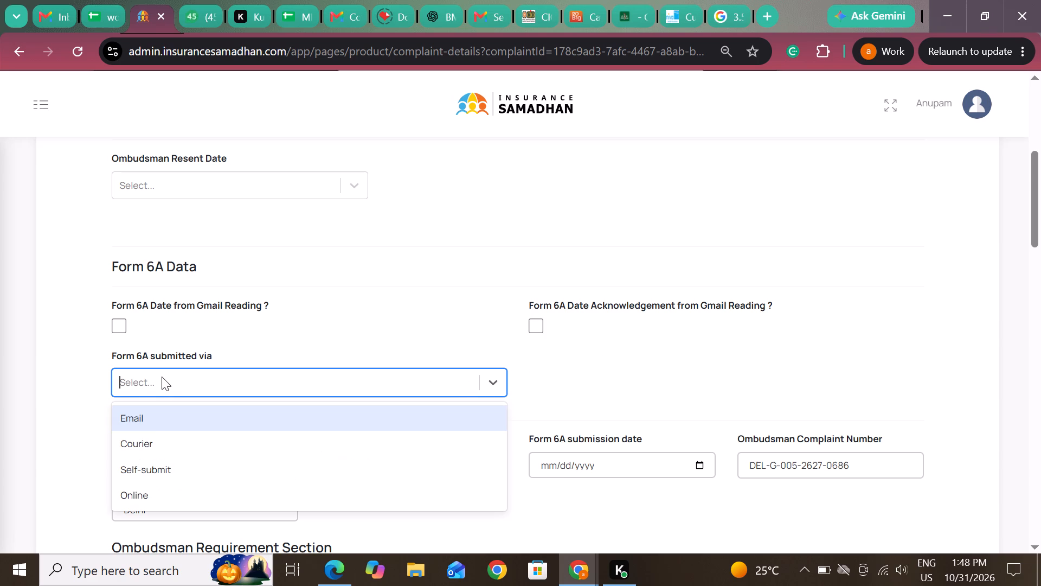
click(153, 432)
click(626, 361)
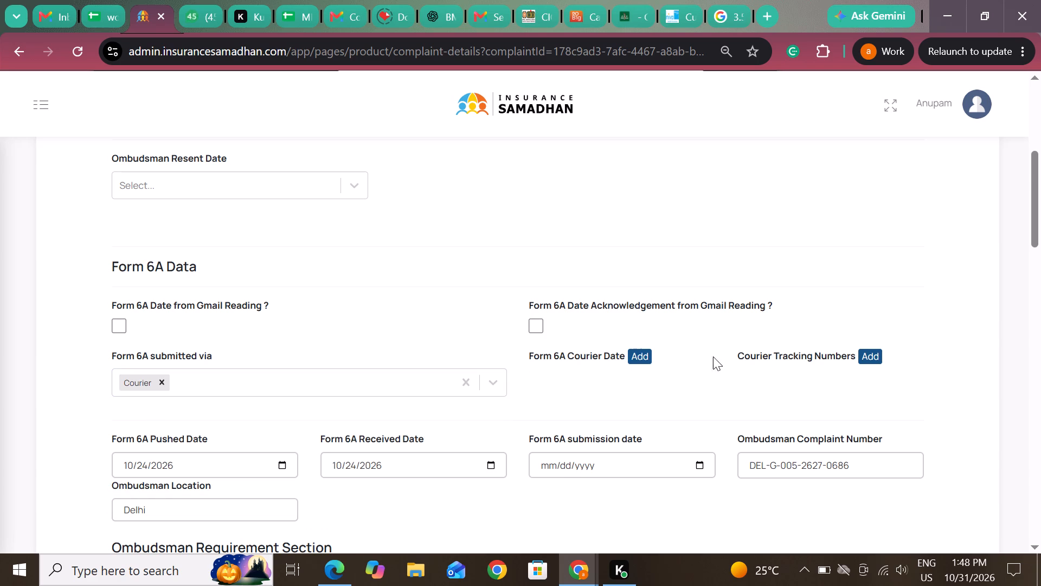
click(645, 355)
click(875, 360)
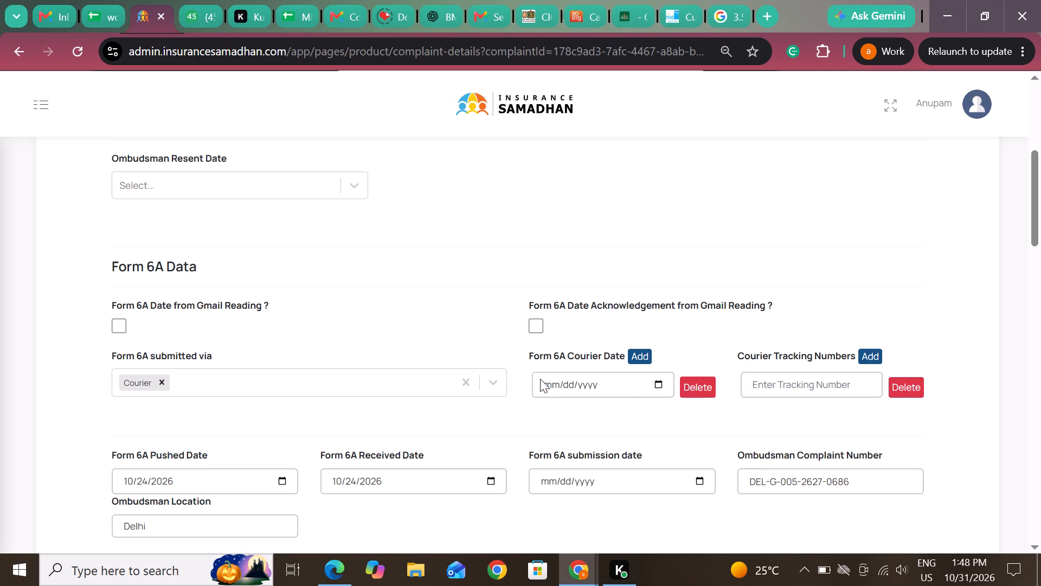
click(656, 383)
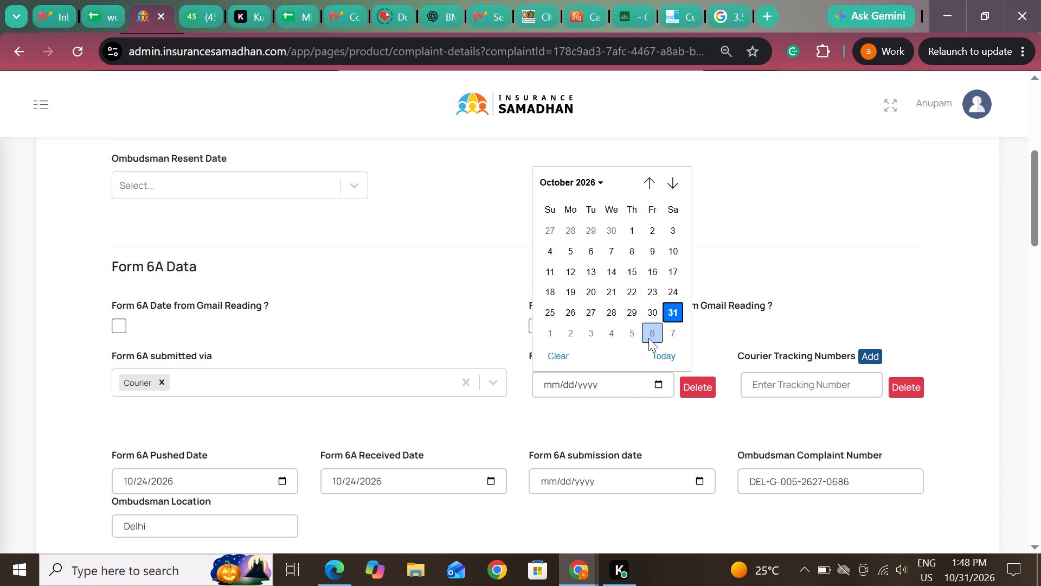
click(625, 314)
click(788, 388)
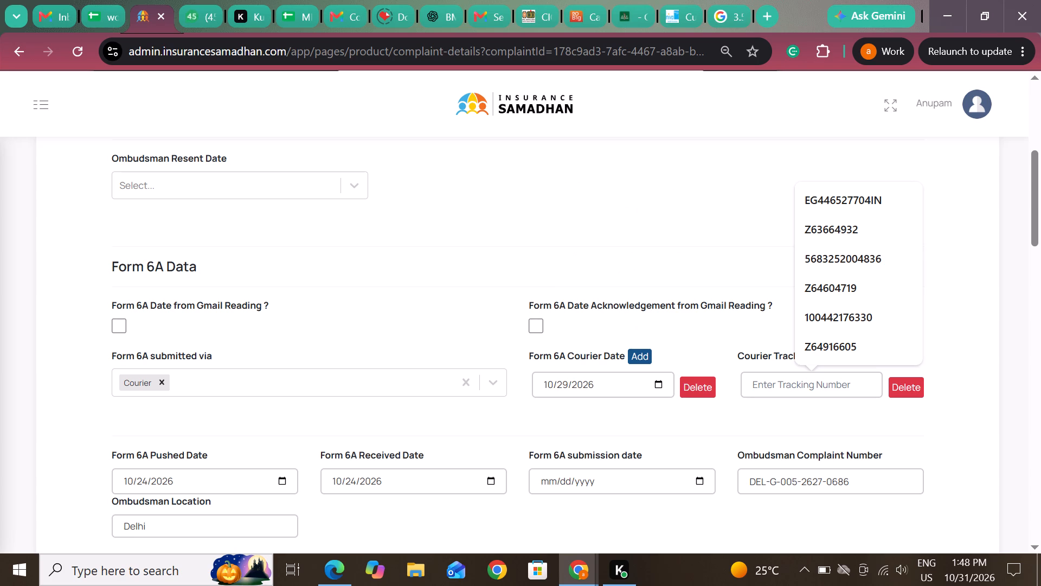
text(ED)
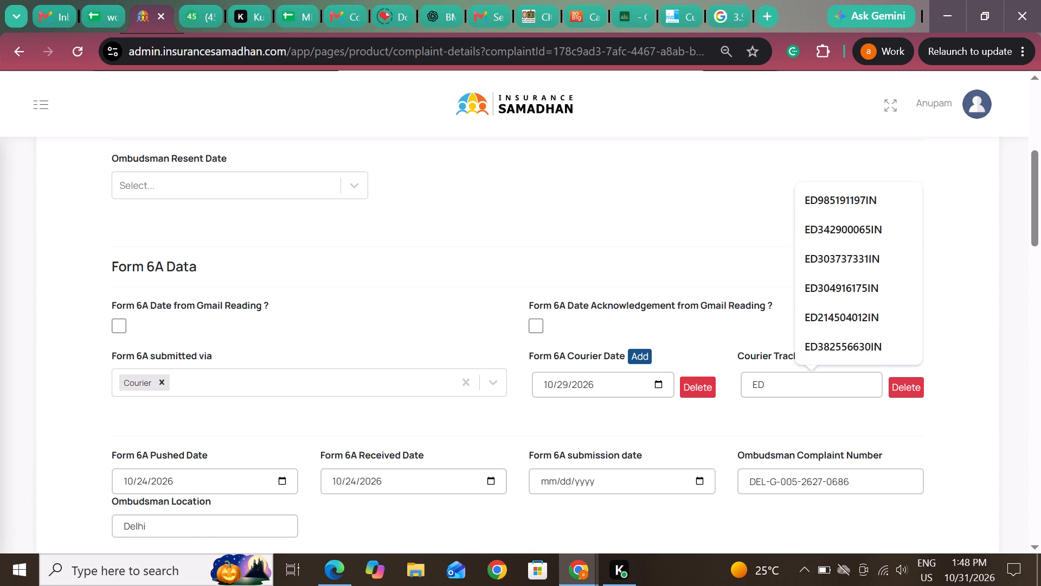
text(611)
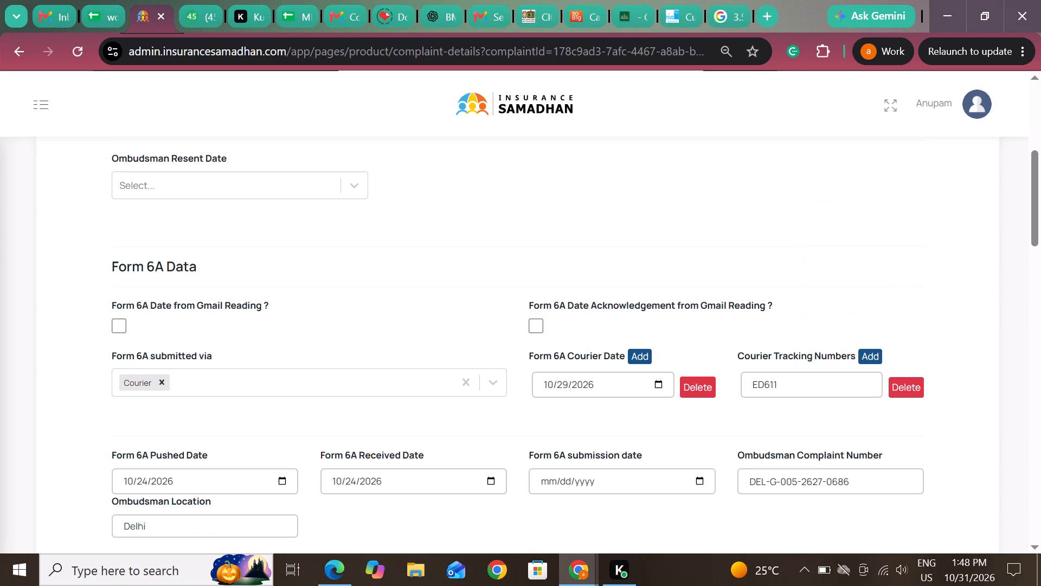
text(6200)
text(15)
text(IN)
scroll(955, 263, up, 6)
click(960, 162)
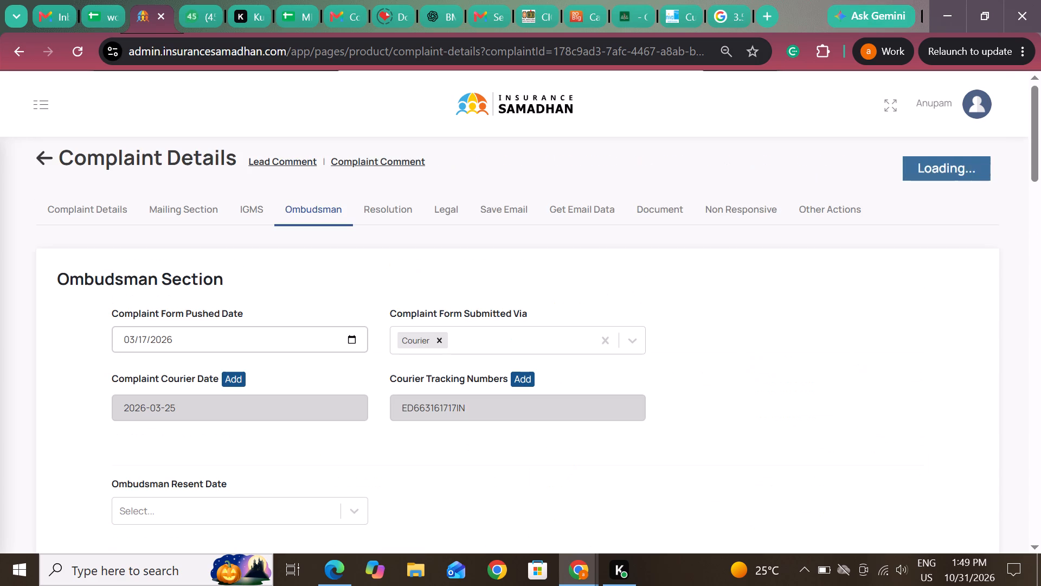
click(35, 154)
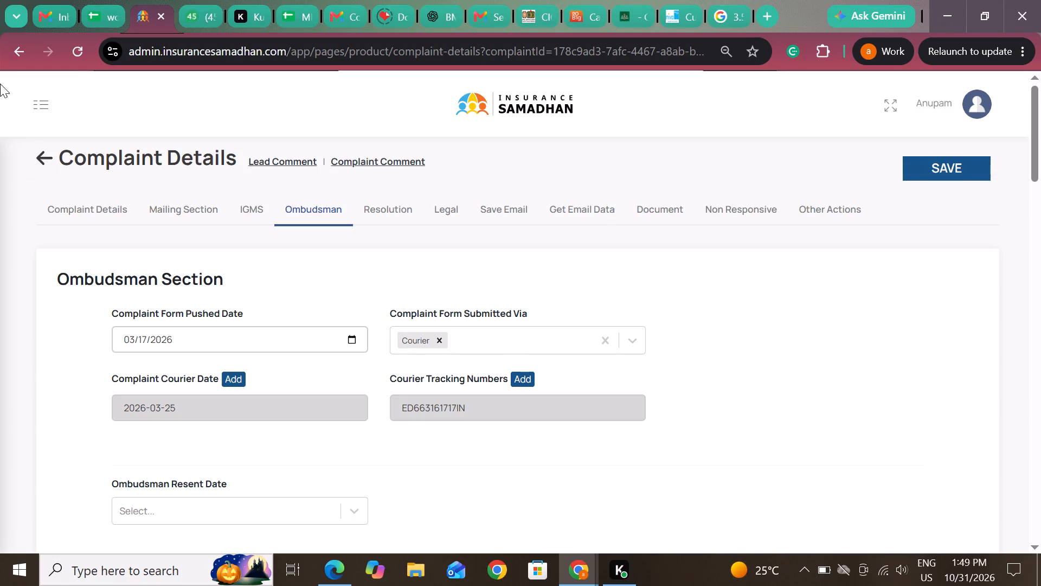
click(49, 160)
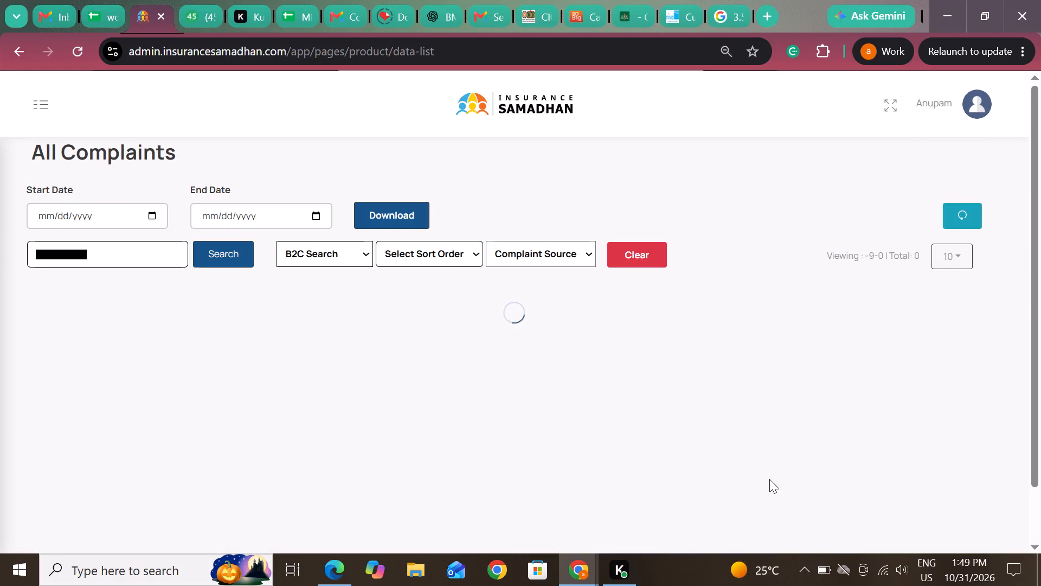
scroll(526, 360, up, 2)
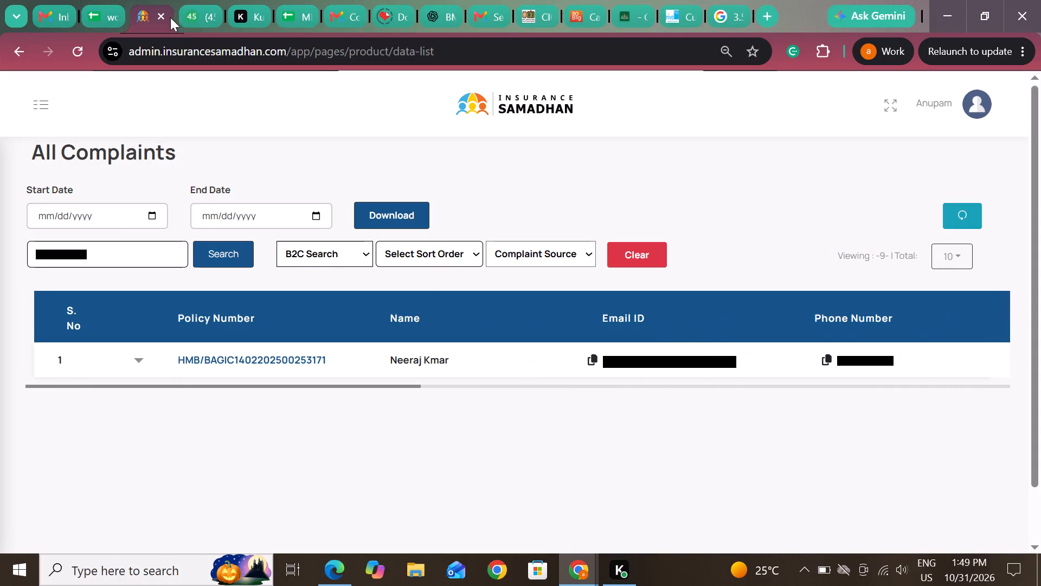
Highlight the whole of row 573 in the 6A pushed september worksheet with a green fill.
click(100, 16)
click(162, 308)
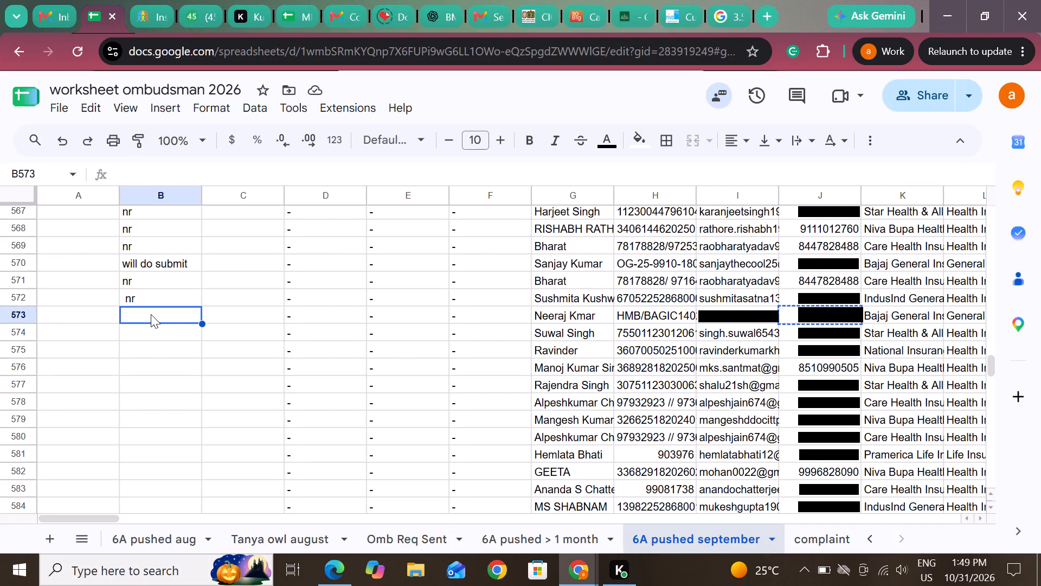
click(151, 315)
click(17, 309)
click(17, 314)
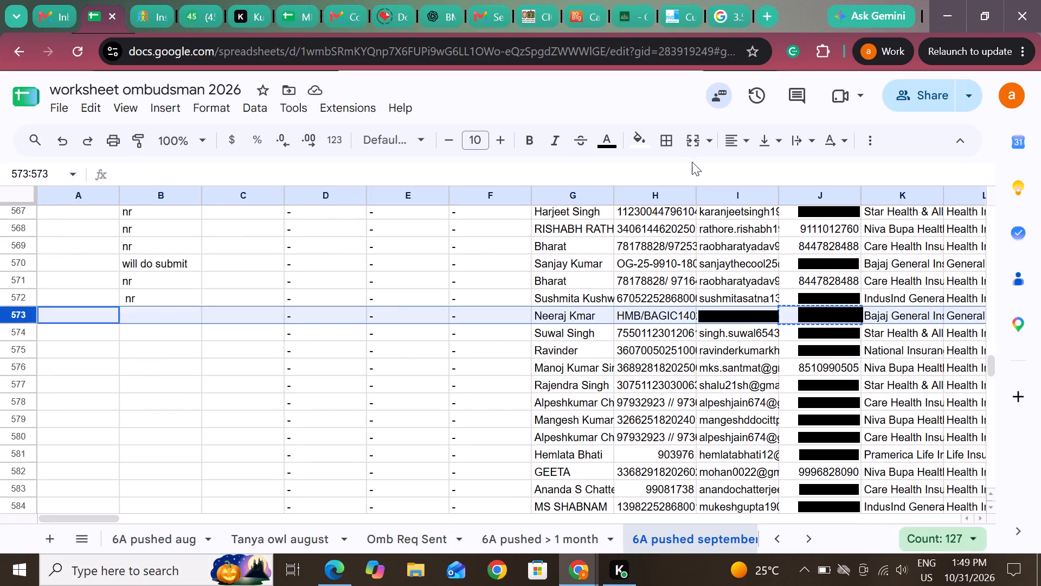
click(640, 135)
click(715, 215)
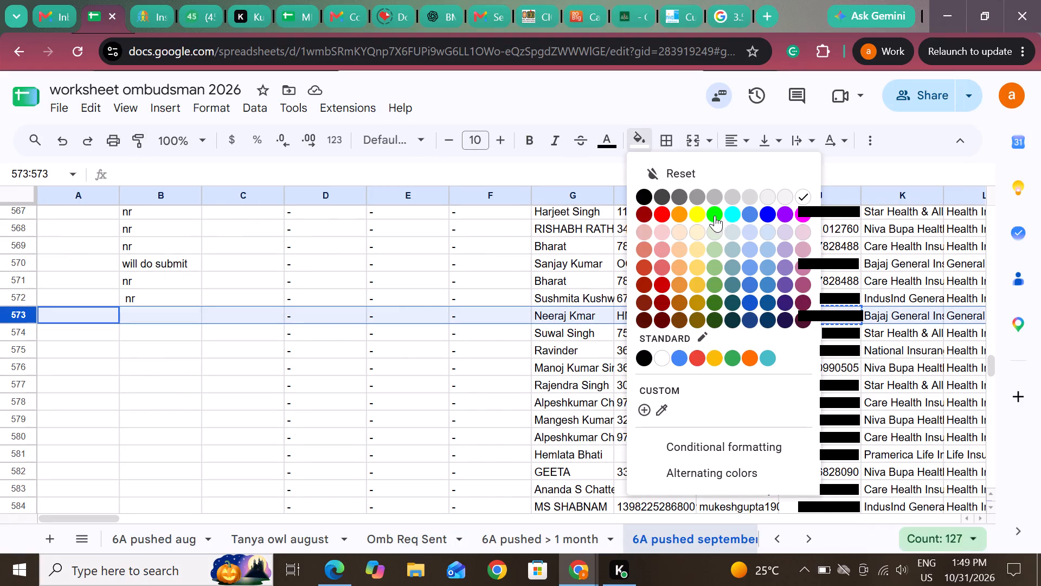
Copy the phone number of the customer in worksheet row 574 and search the Insurance Samadhan complaints for it.
click(556, 330)
click(690, 340)
click(785, 344)
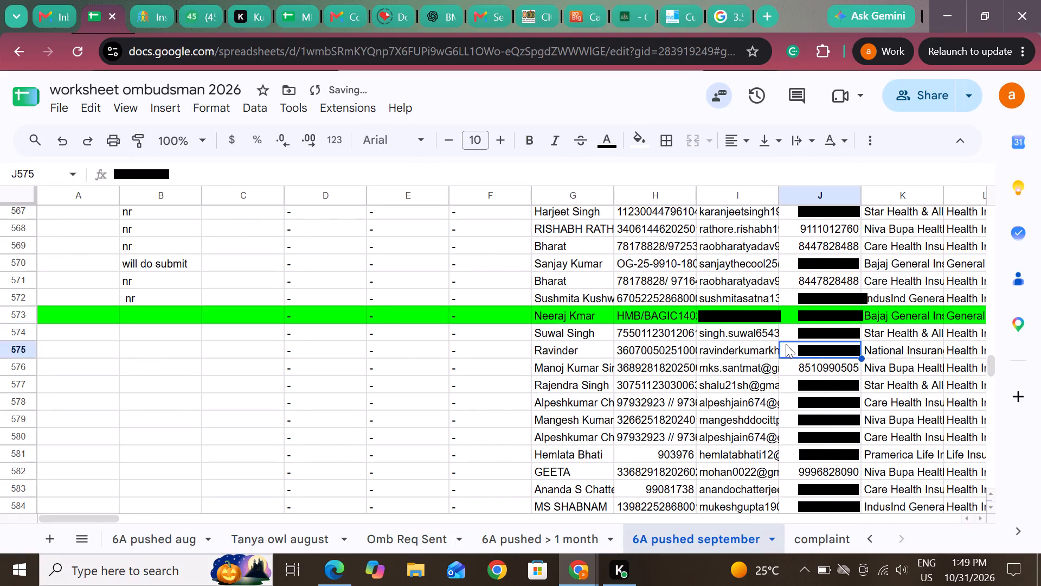
click(813, 335)
key(ctrl+c)
key(ctrl+c)
key(ctrl+c)
key(ctrl+c)
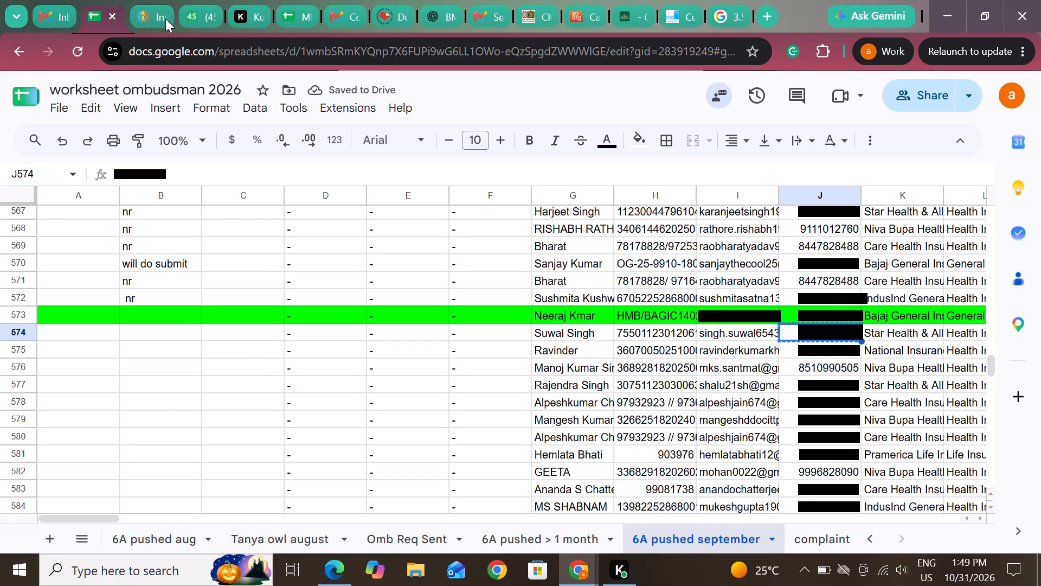
click(165, 18)
ctrl+double_click(99, 250)
key(ctrl+v)
click(231, 256)
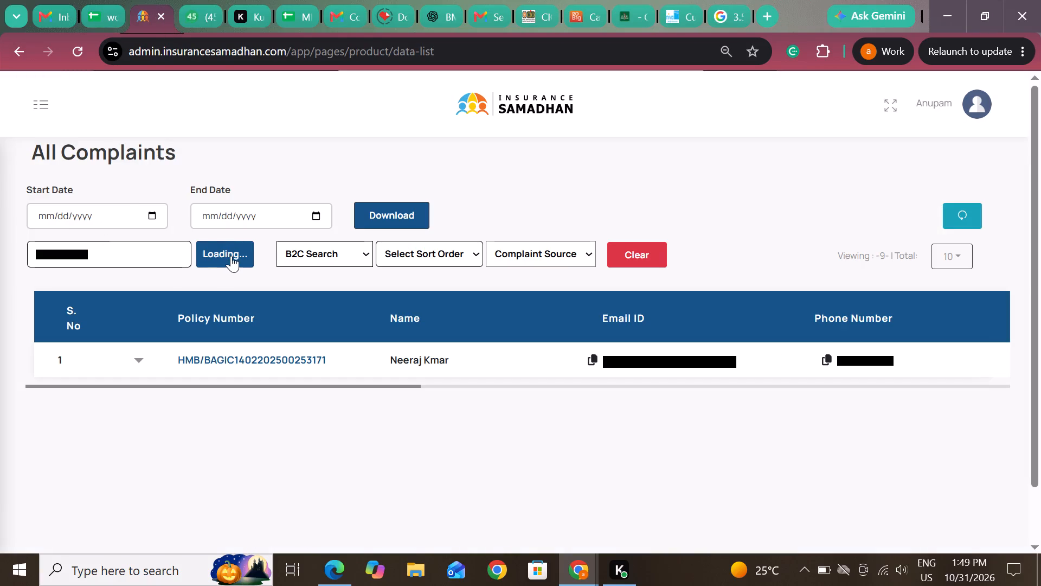
Examine the Communication Log of the complaint found for the row 574 customer, and close it.
scroll(489, 273, down, 2)
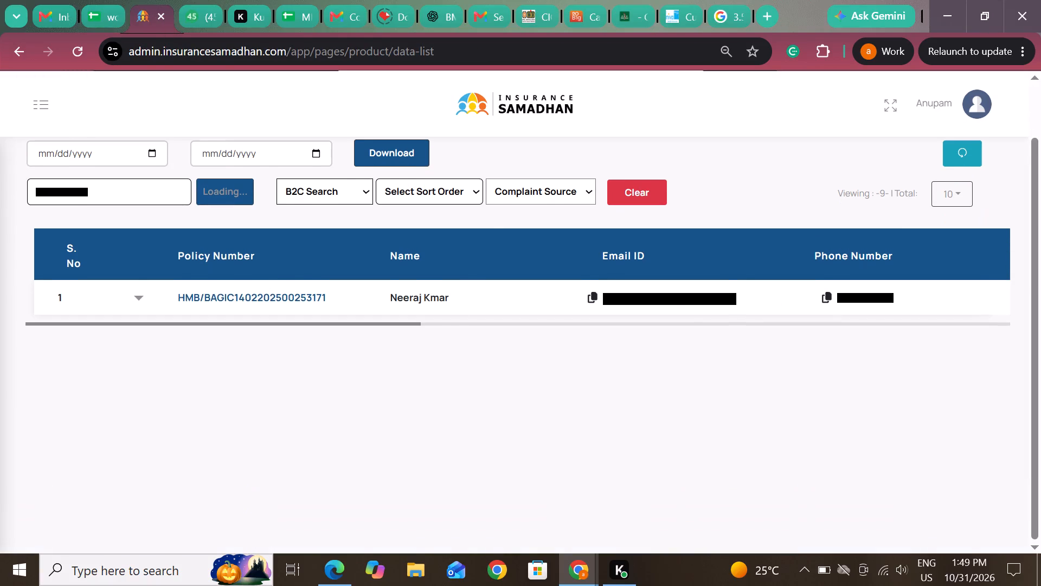
scroll(436, 303, left, 11)
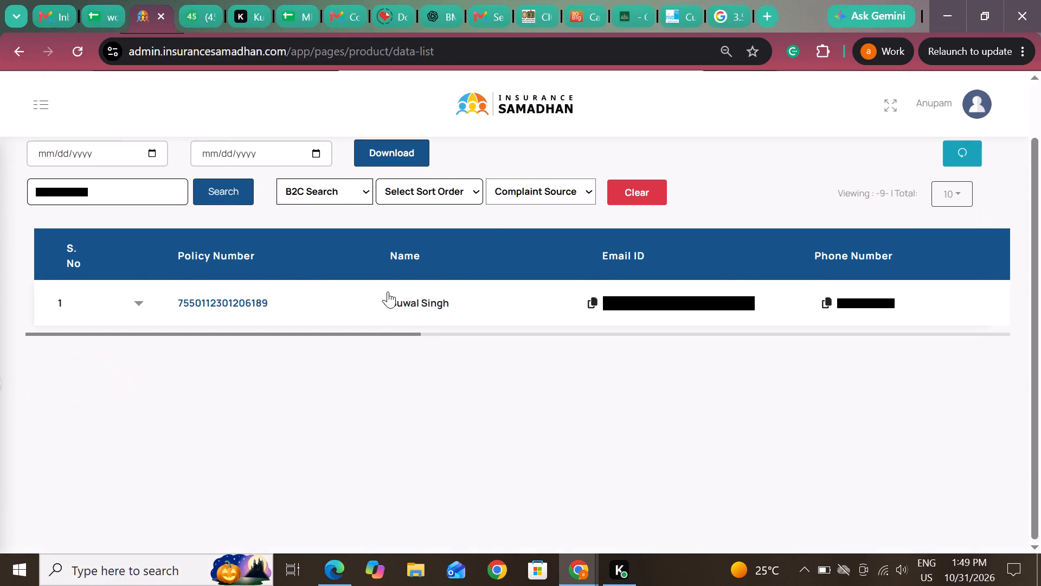
scroll(400, 297, left, 3)
click(413, 297)
click(470, 354)
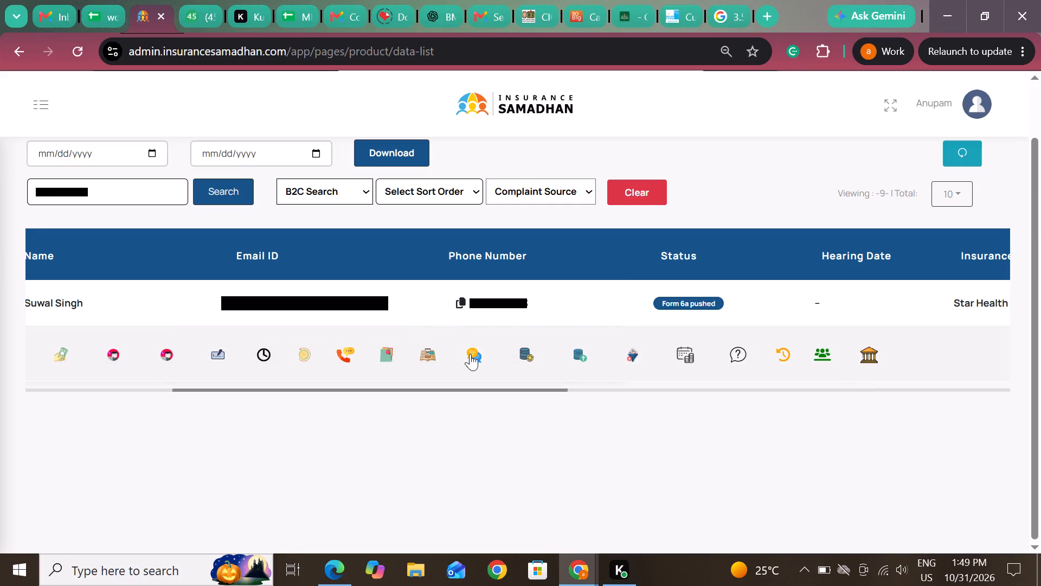
scroll(322, 192, up, 11)
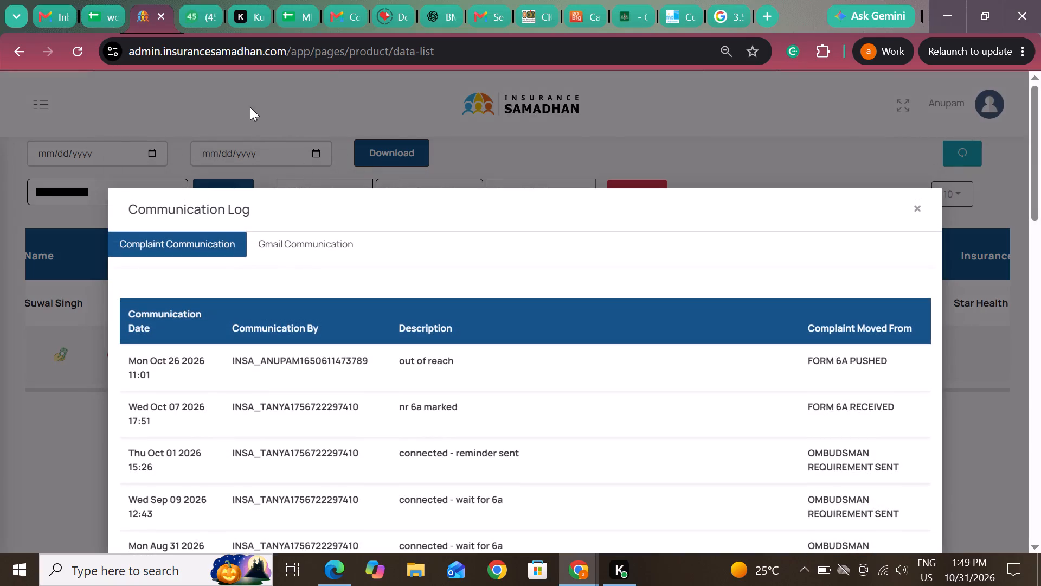
click(250, 107)
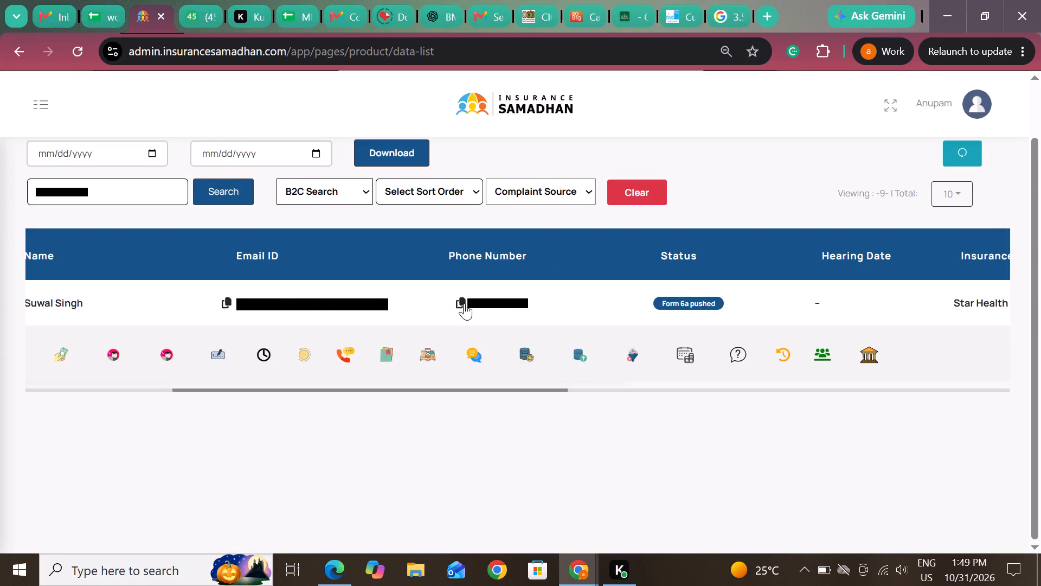
Copy the customer's phone number from the complaint row, call it with the Smartflo dialer and return to the complaints list.
click(464, 303)
scroll(513, 135, up, 3)
click(577, 28)
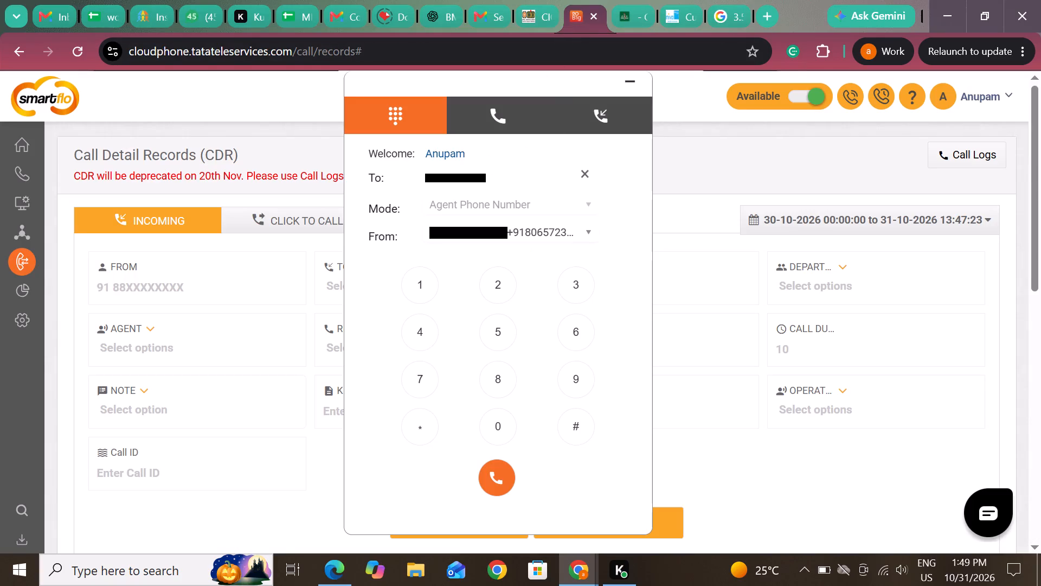
ctrl+double_click(475, 177)
key(ctrl+v)
click(486, 482)
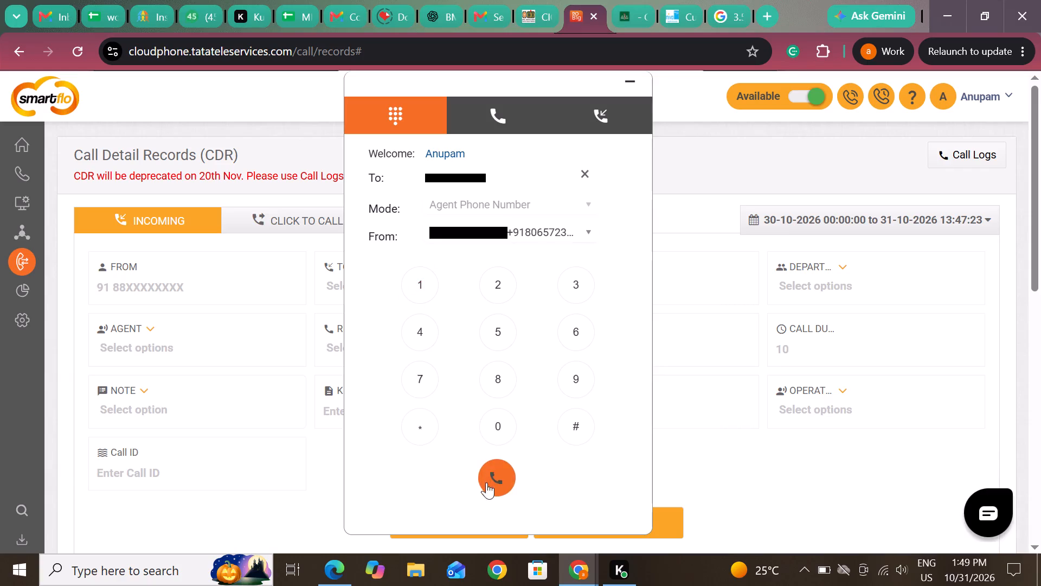
scroll(386, 59, up, 7)
click(120, 21)
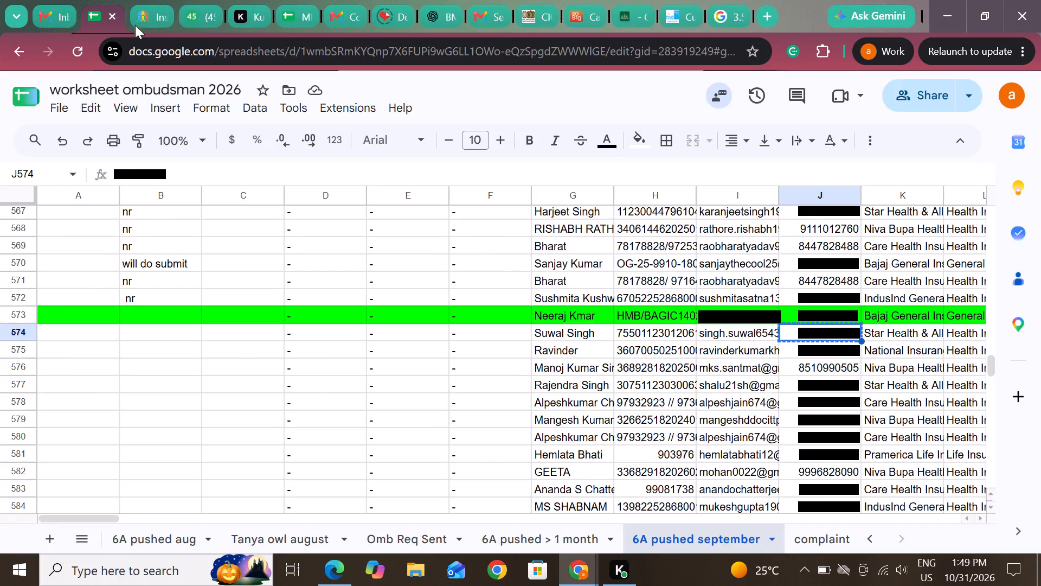
click(145, 29)
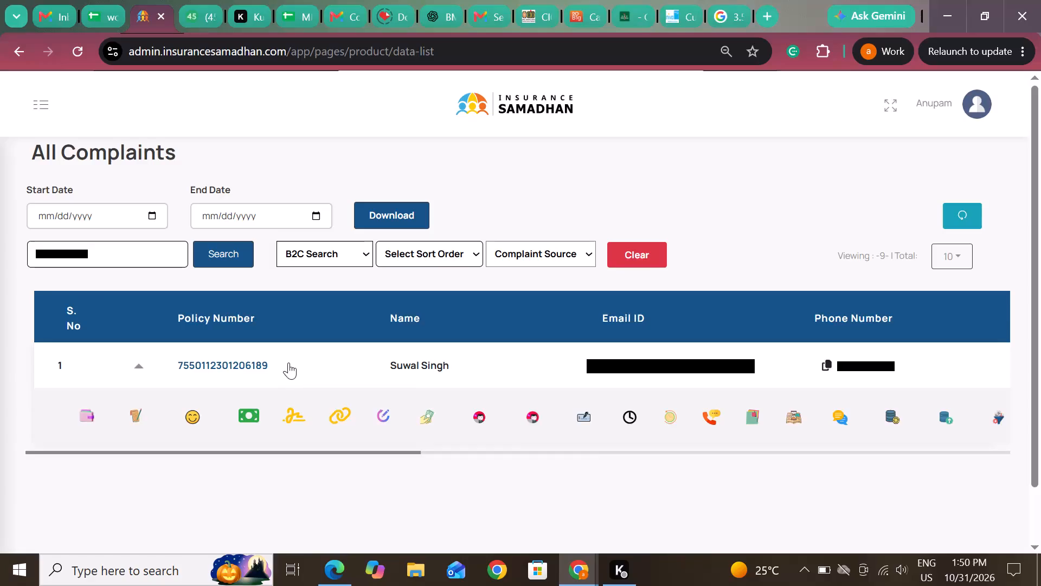
scroll(289, 362, left, 1)
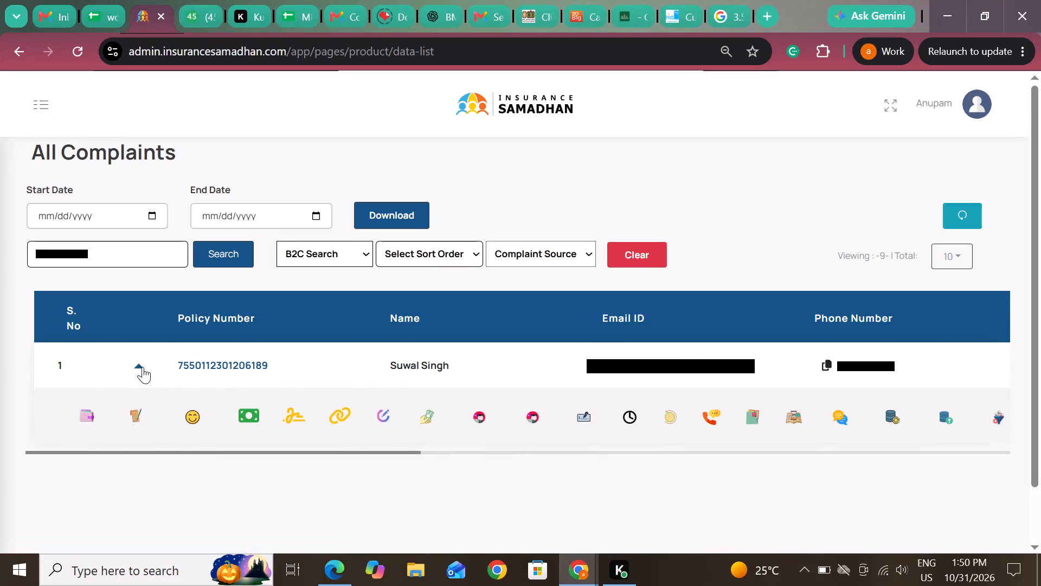
click(143, 367)
scroll(258, 372, left, 1)
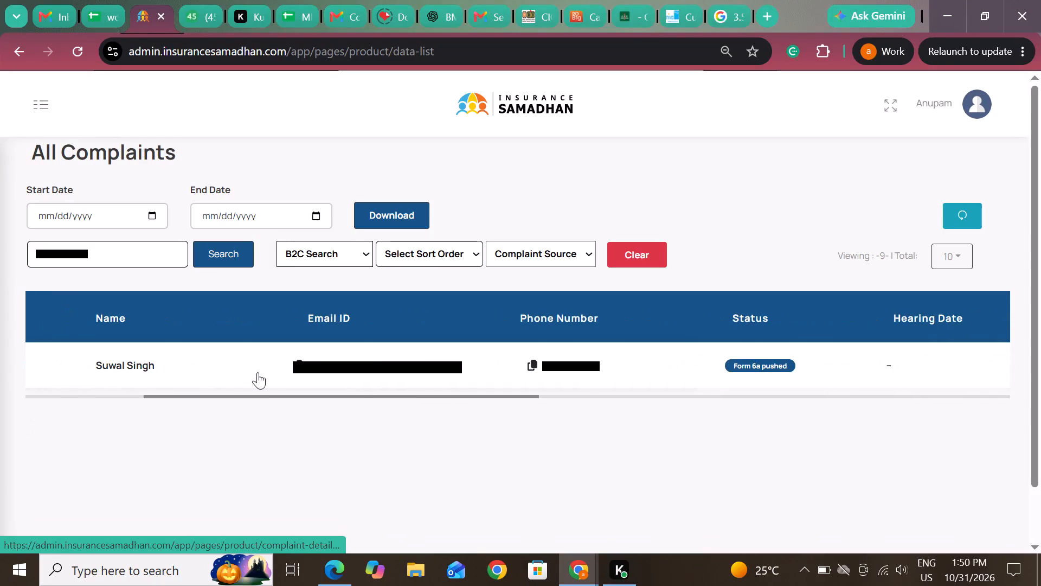
scroll(258, 372, left, 2)
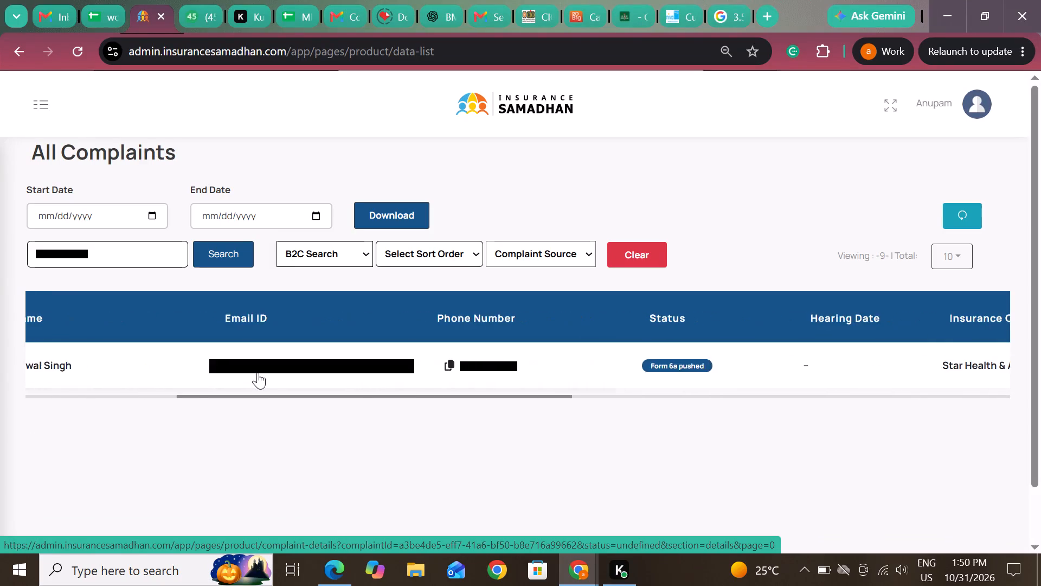
scroll(258, 372, left, 2)
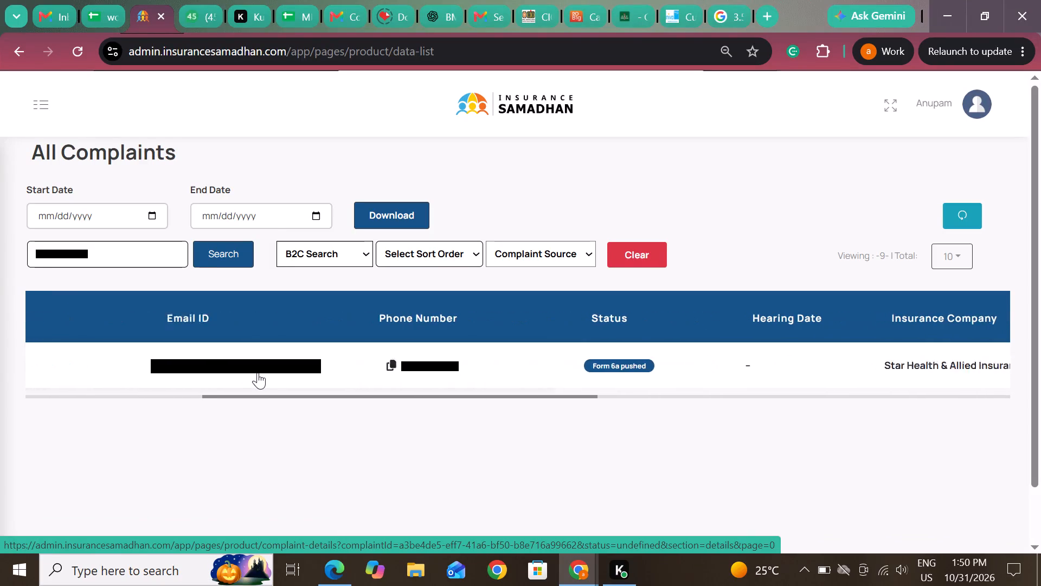
scroll(258, 372, left, 2)
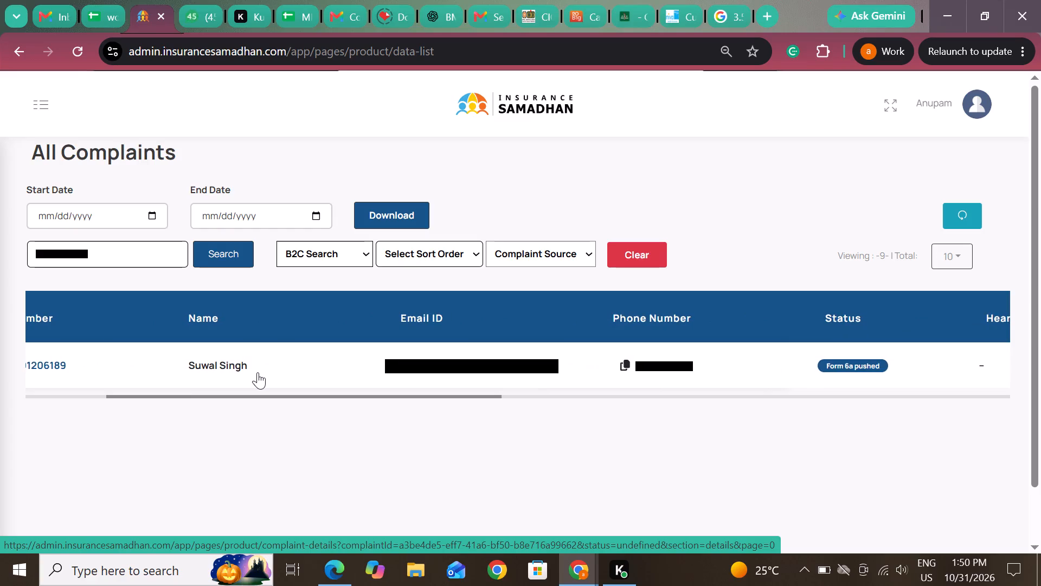
scroll(258, 372, left, 3)
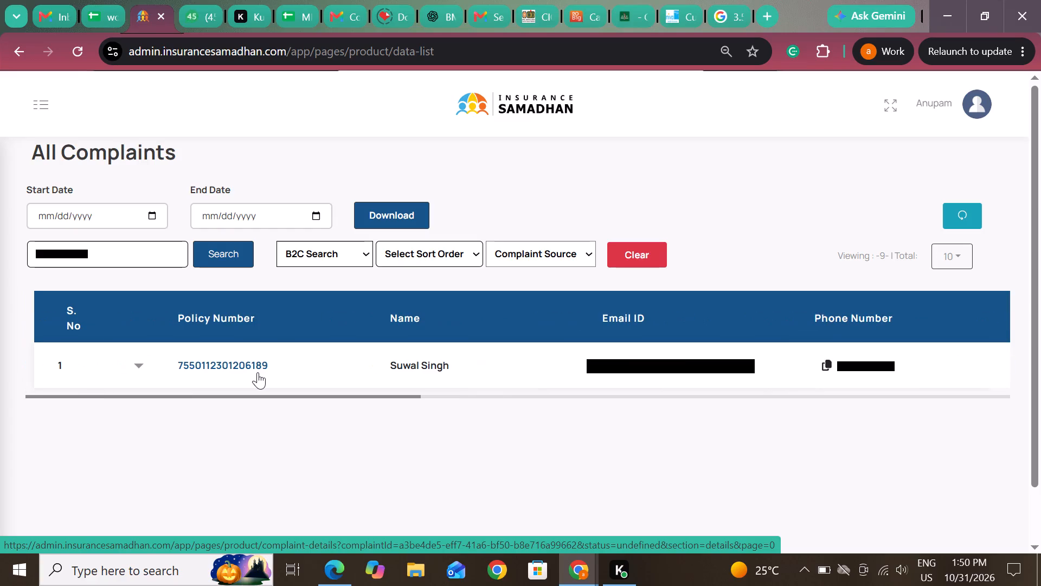
click(232, 362)
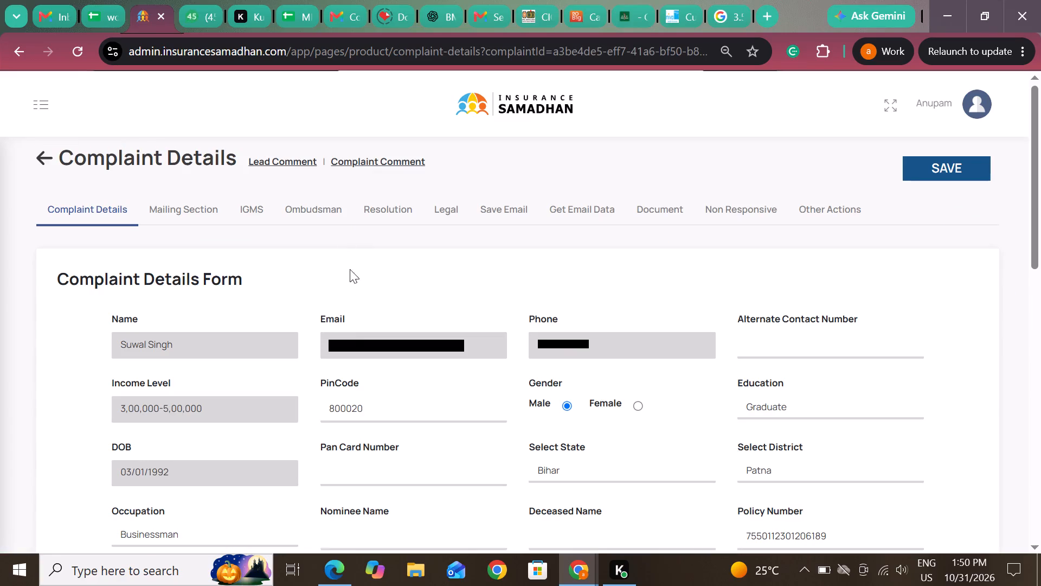
click(337, 211)
scroll(471, 304, down, 6)
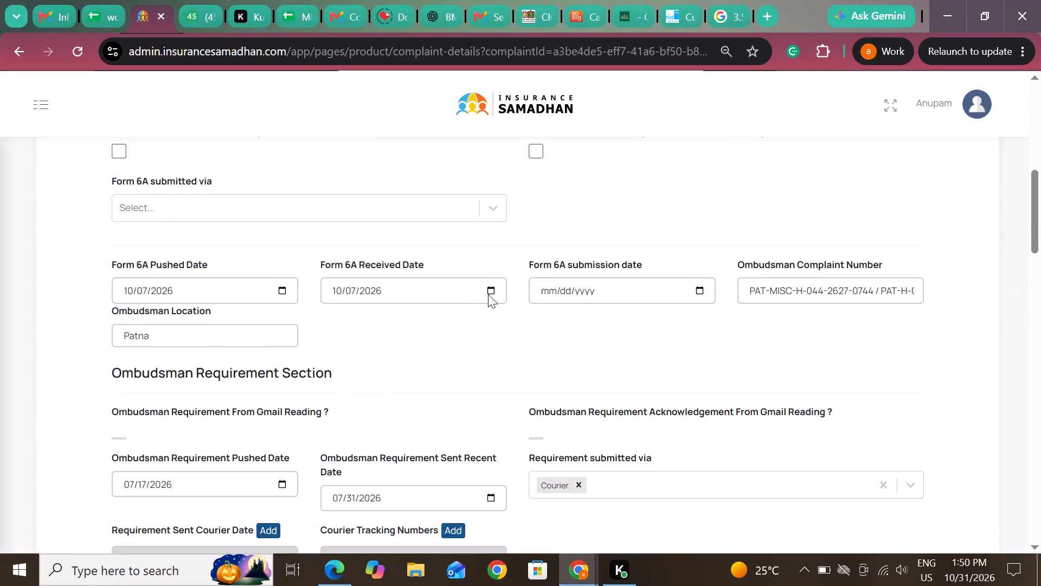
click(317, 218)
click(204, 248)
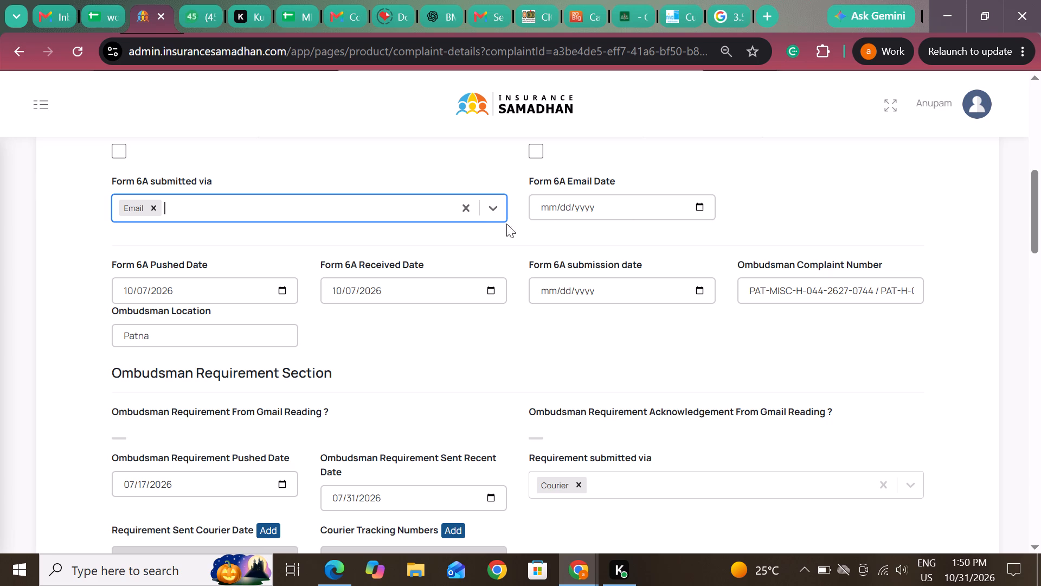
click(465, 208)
Return to the complaint details form and select the customer's phone number.
scroll(395, 265, up, 7)
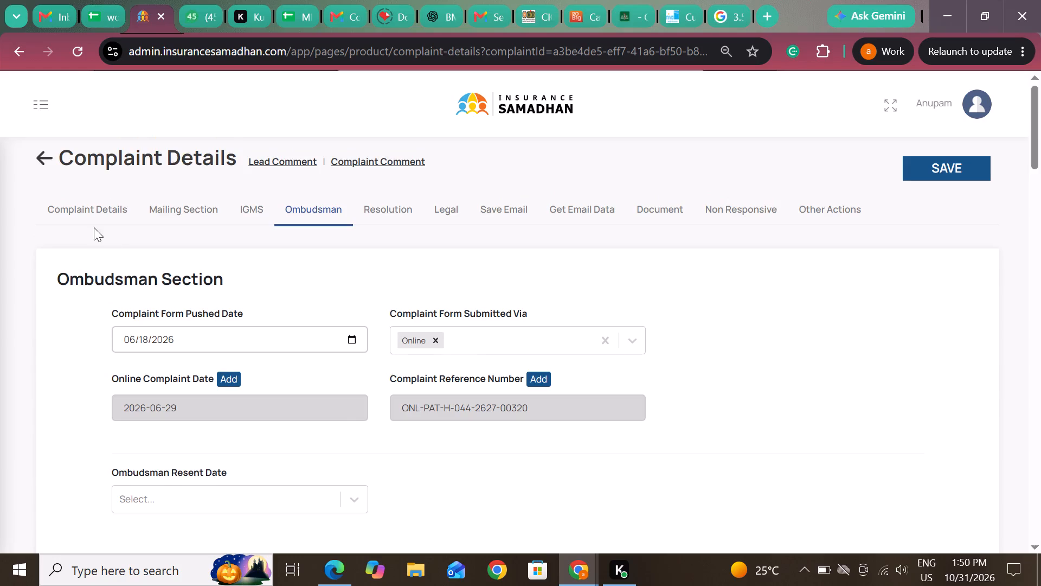
click(93, 206)
drag(609, 344, 489, 335)
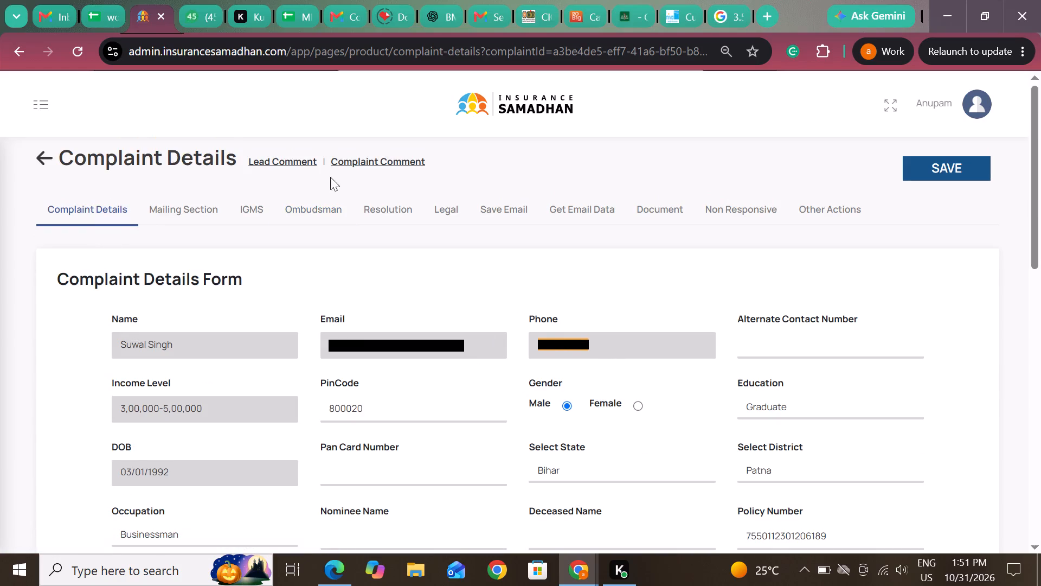
Examine the hearing and follow-up entries in the complaint's Ombudsman section, and return to the Complaint Details form.
click(316, 205)
scroll(330, 320, down, 11)
scroll(225, 346, up, 2)
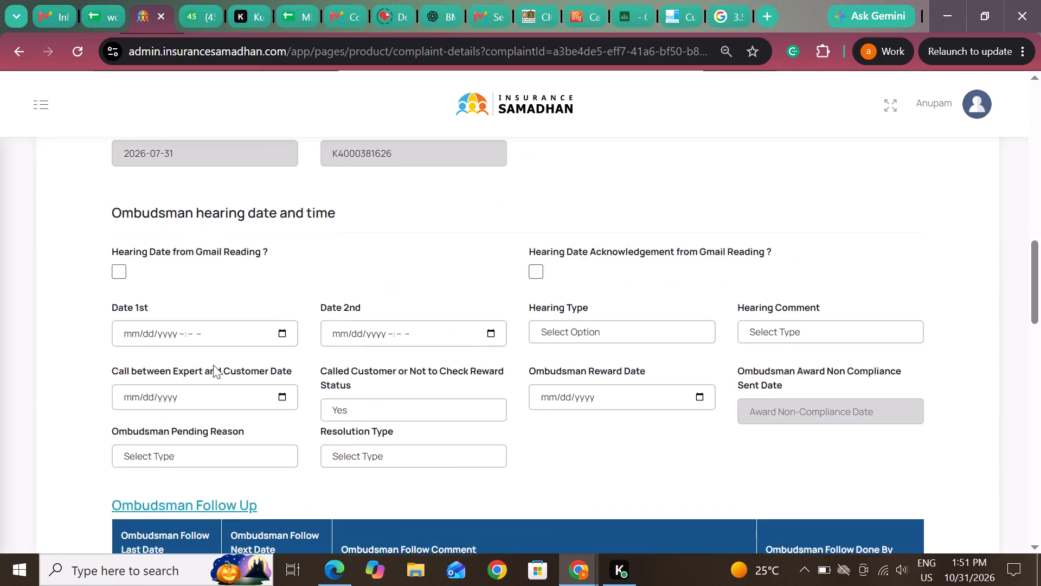
scroll(213, 365, up, 14)
click(79, 212)
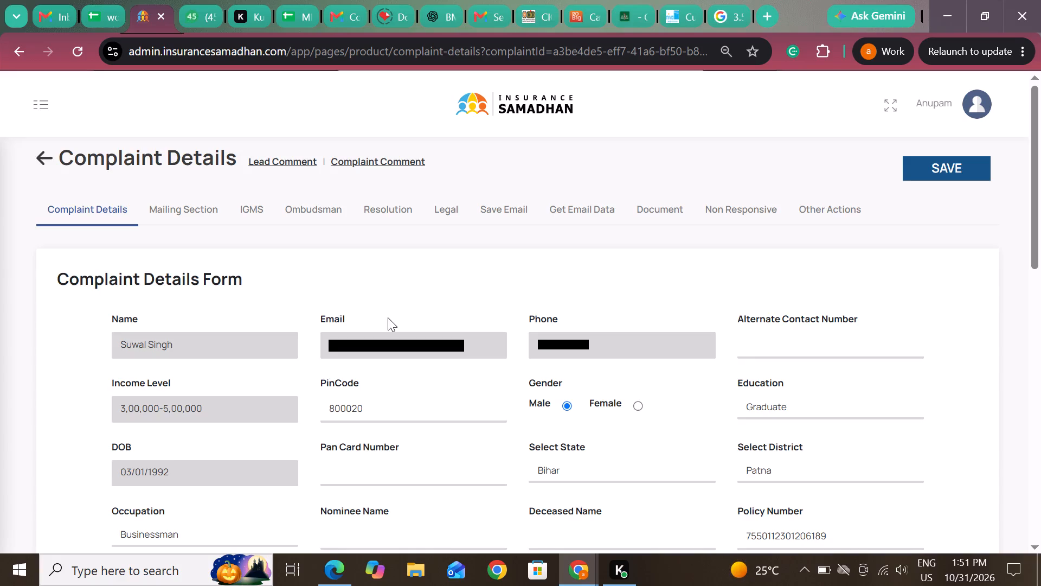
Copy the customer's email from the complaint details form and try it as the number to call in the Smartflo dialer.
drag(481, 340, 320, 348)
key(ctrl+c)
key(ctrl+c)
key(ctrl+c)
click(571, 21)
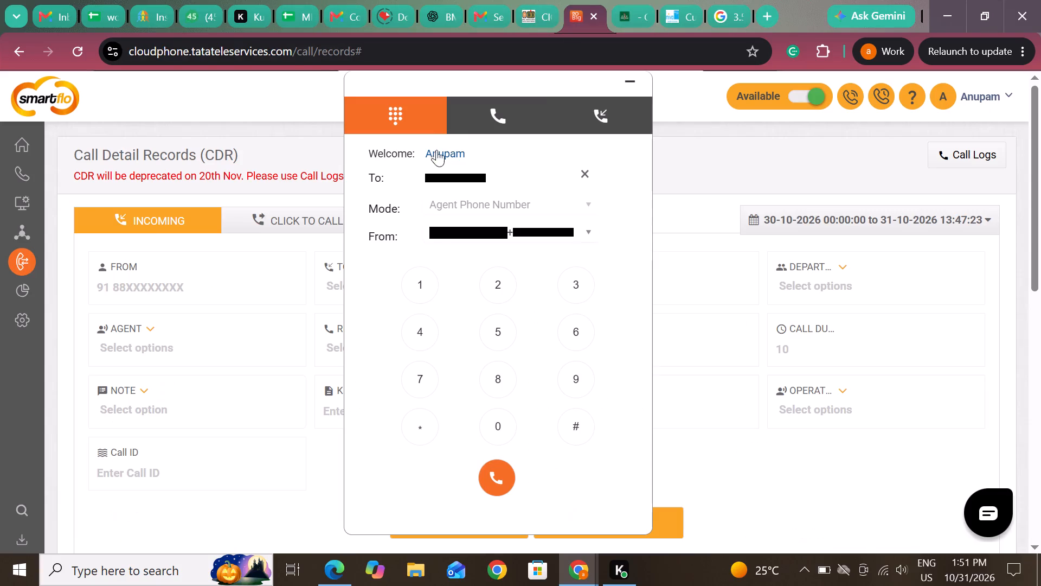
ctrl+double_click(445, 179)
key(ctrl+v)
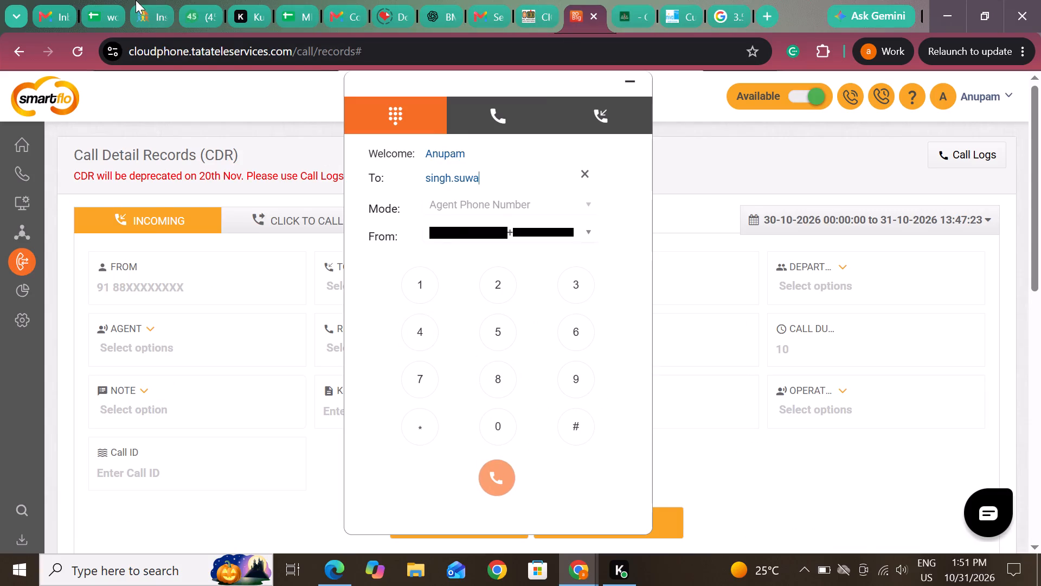
Return to the complaint details form, select the customer's phone number and look through the policy and address fields.
click(144, 11)
drag(612, 342, 481, 360)
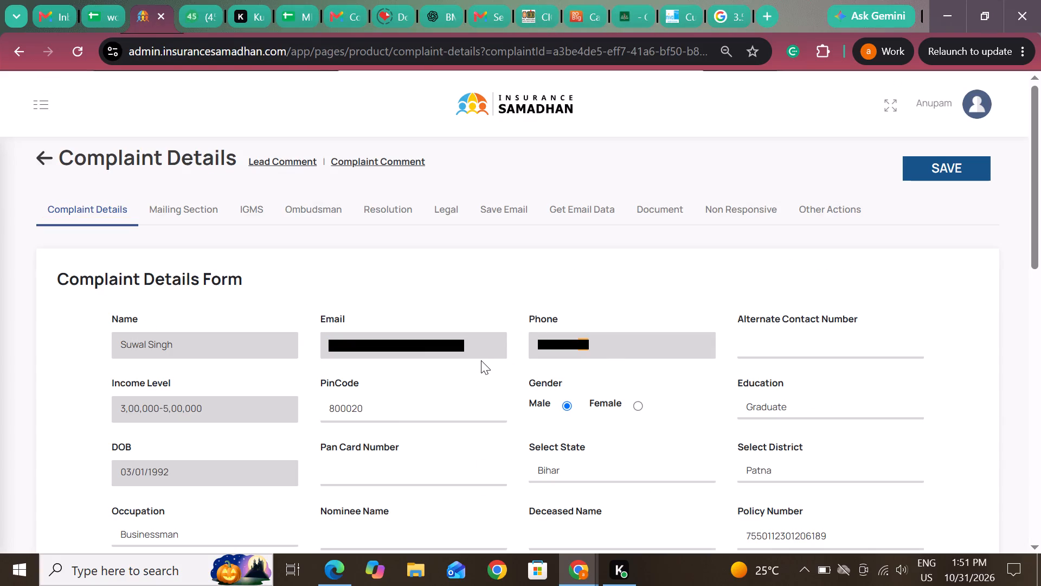
scroll(349, 311, down, 3)
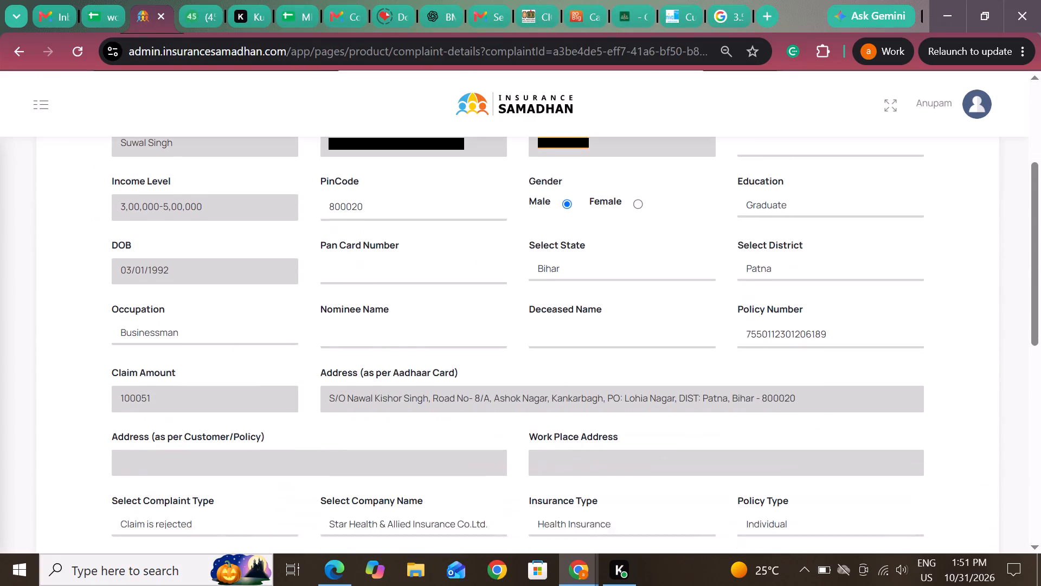
scroll(349, 311, down, 1)
scroll(349, 311, up, 7)
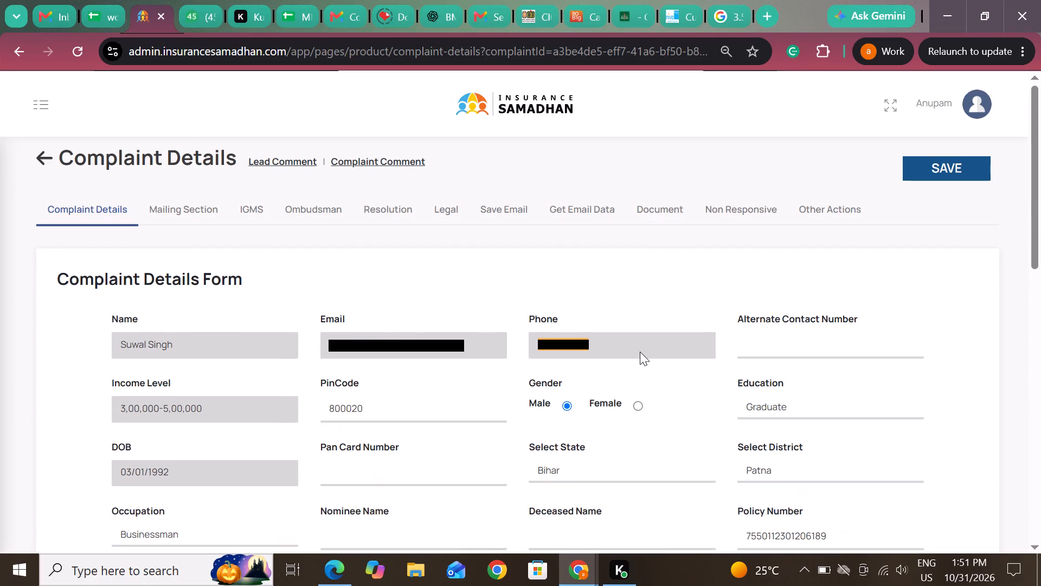
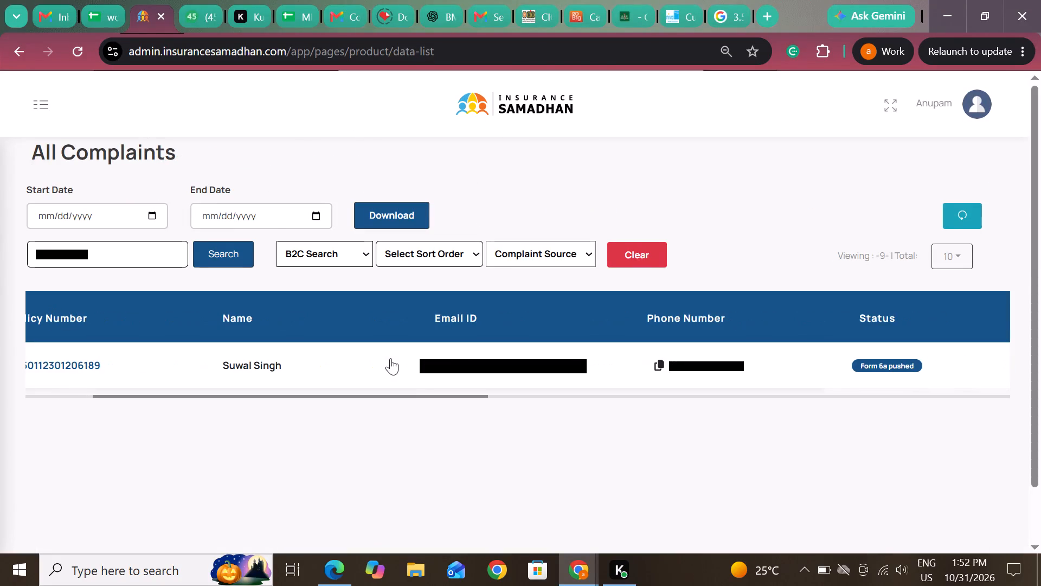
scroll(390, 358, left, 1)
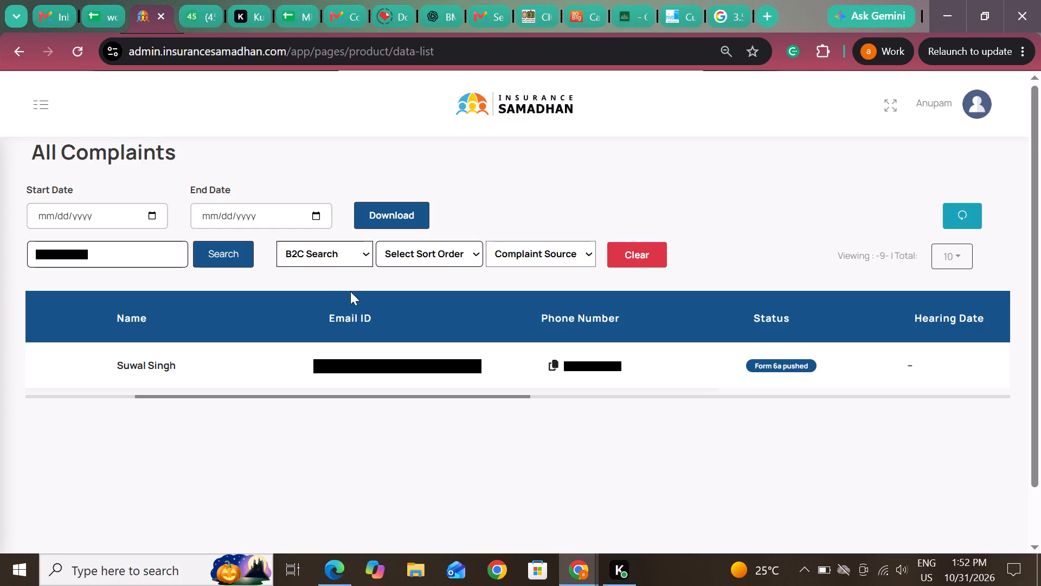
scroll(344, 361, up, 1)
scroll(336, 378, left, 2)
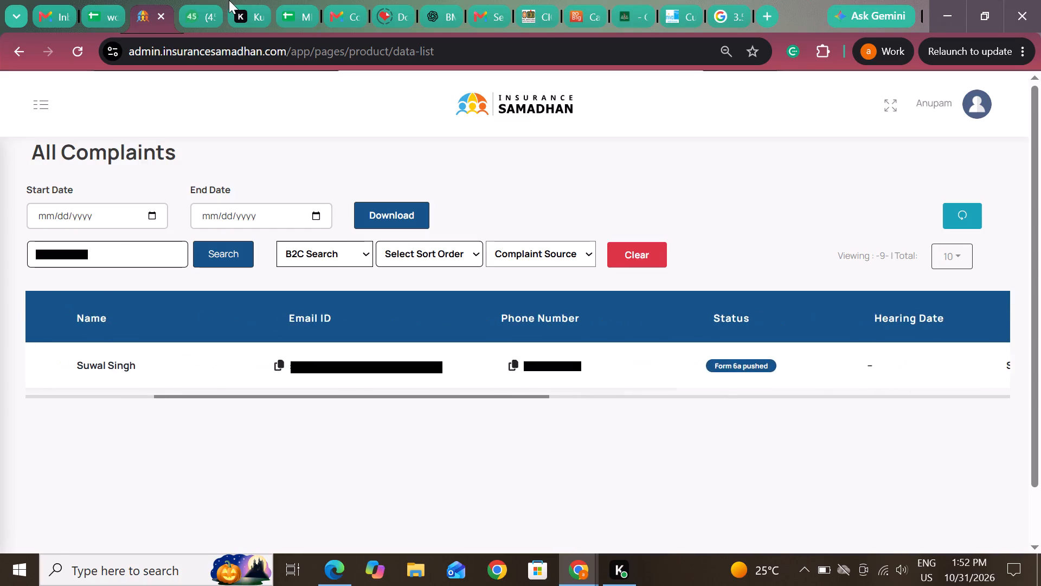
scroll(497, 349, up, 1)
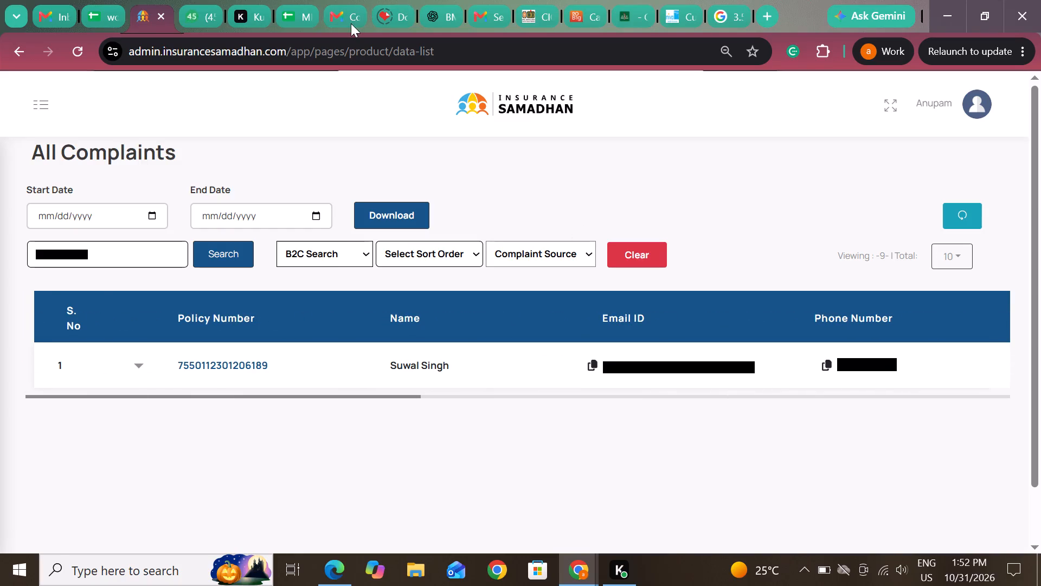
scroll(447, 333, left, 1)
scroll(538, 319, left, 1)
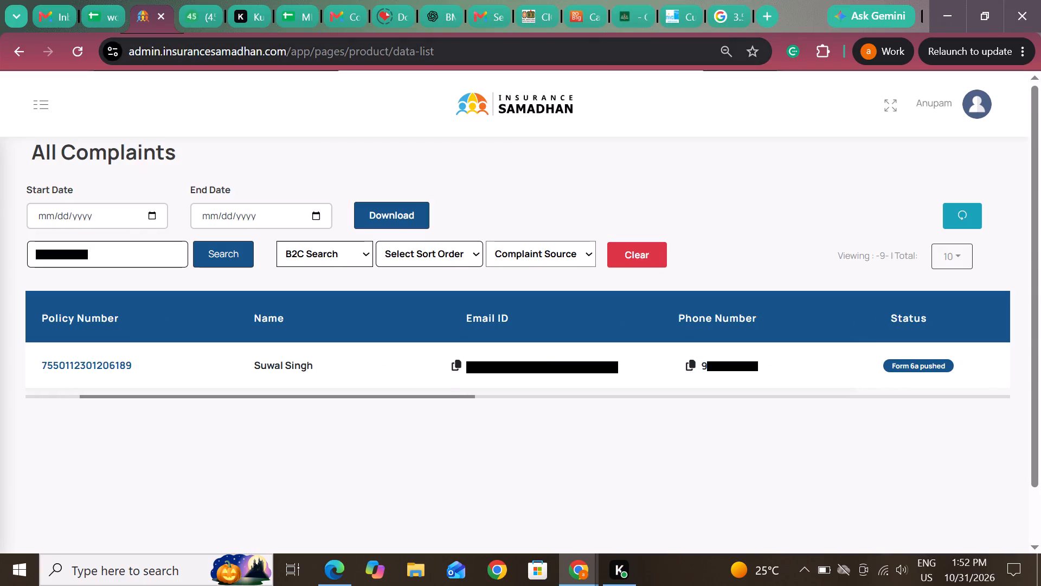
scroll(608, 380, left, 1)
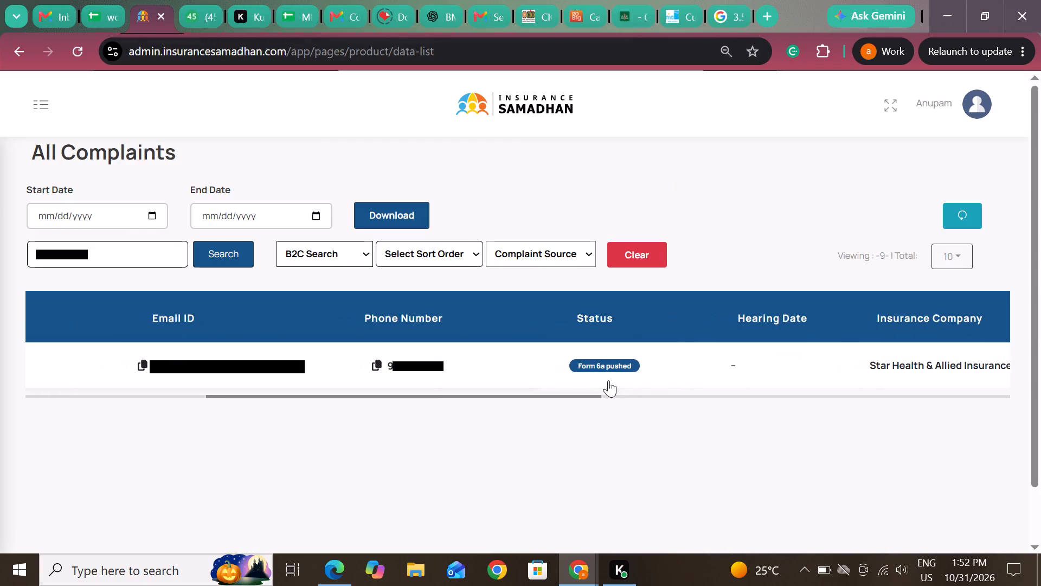
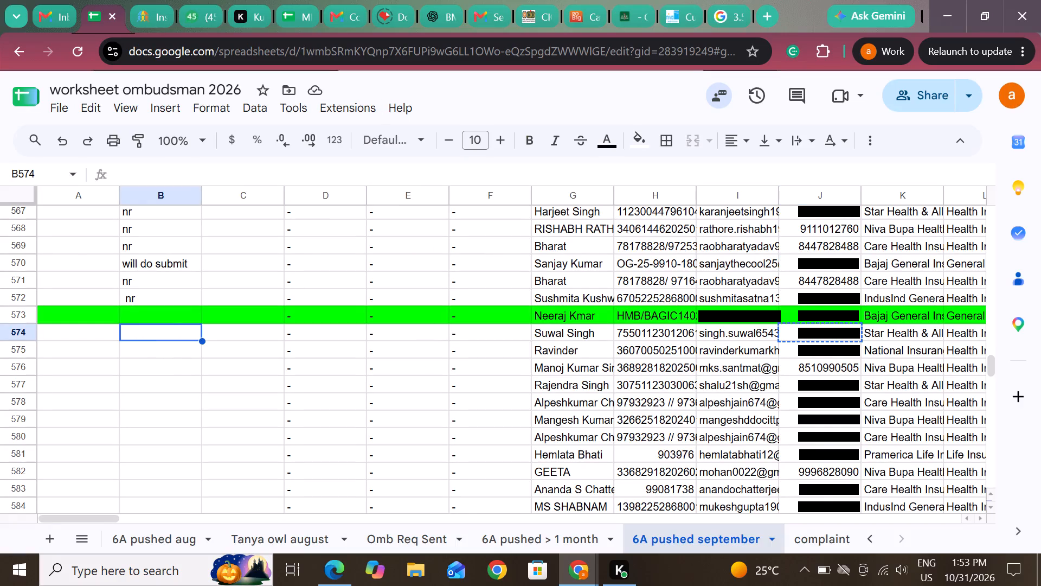
Enter "will do submit" as the follow-up status in column B for the row 574 customer.
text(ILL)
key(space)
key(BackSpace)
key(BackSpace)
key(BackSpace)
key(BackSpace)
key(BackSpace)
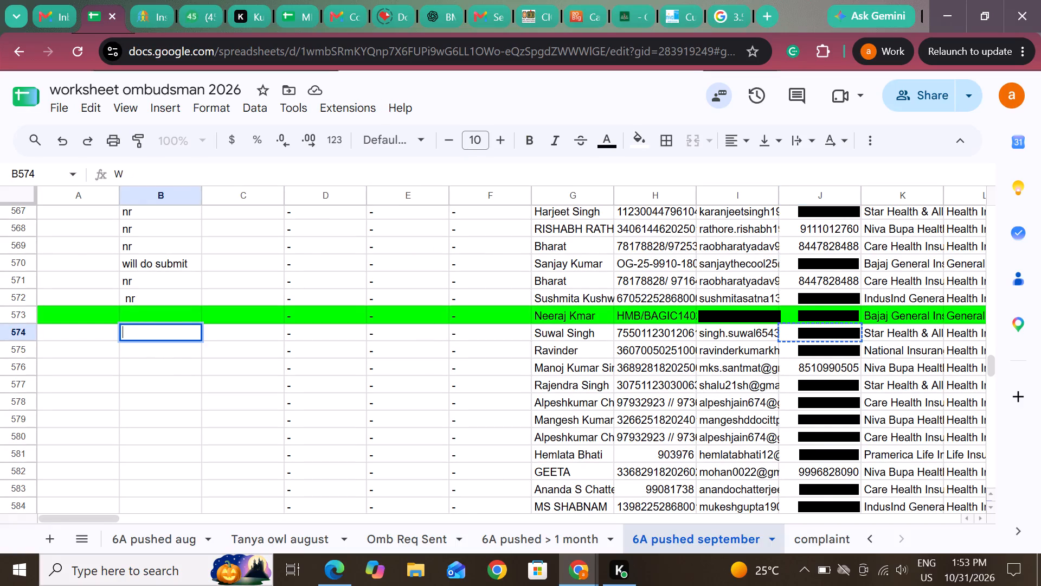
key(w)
Enter the comment "will do submit" in column B of row 574.
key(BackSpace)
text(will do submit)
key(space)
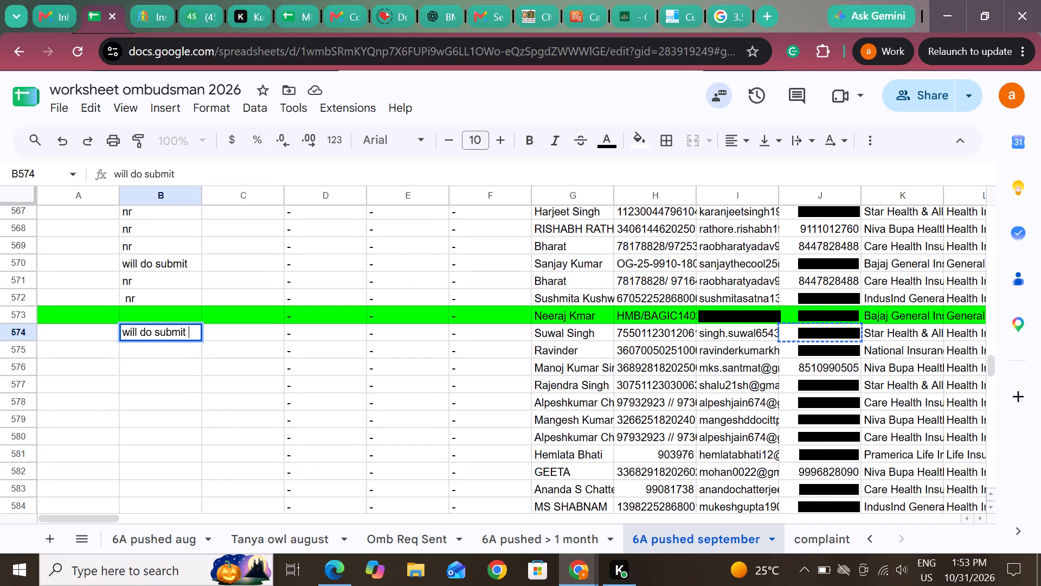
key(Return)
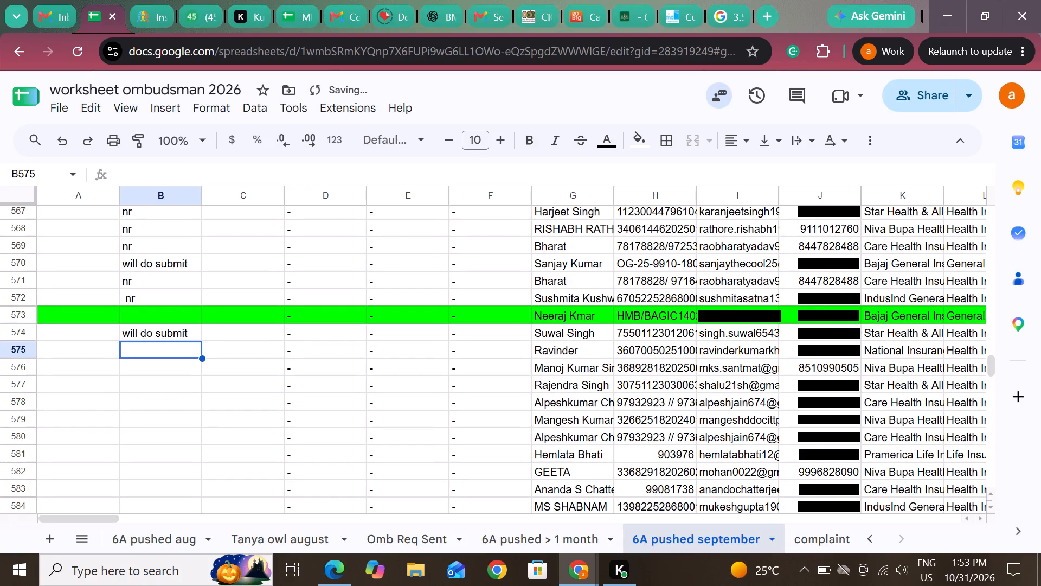
click(160, 8)
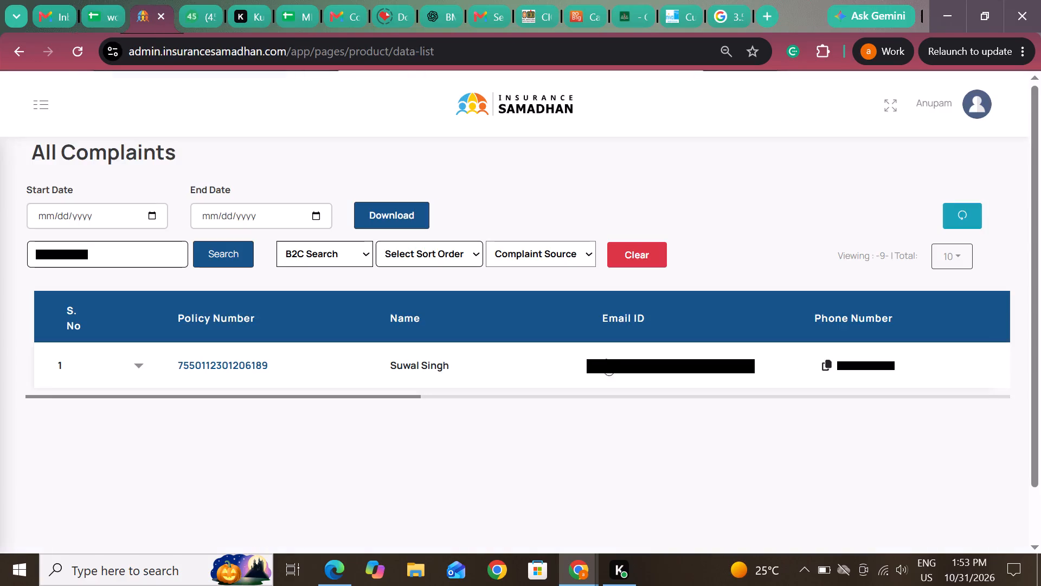
scroll(610, 359, left, 4)
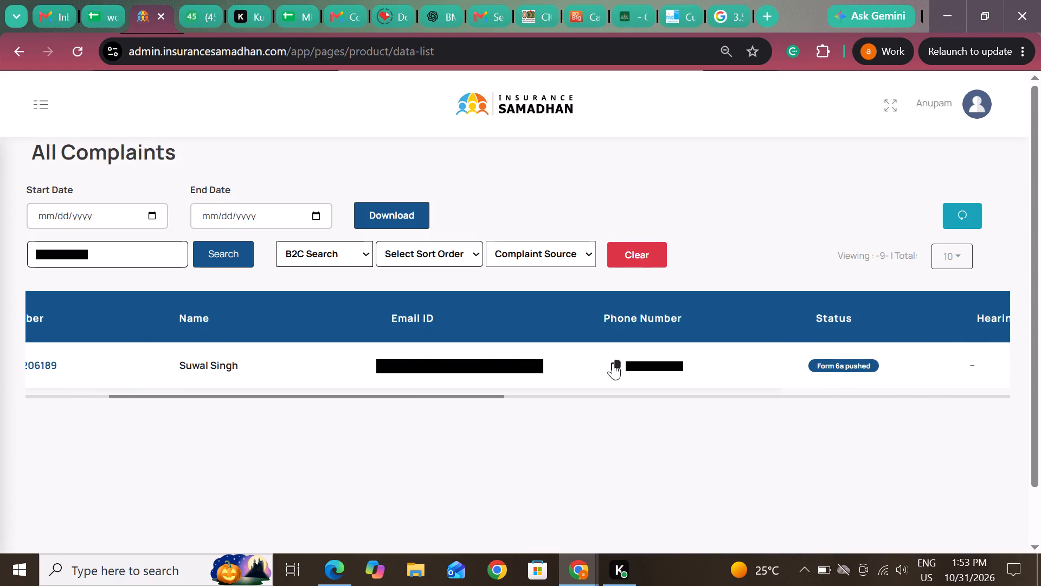
scroll(613, 363, left, 1)
click(613, 363)
click(583, 20)
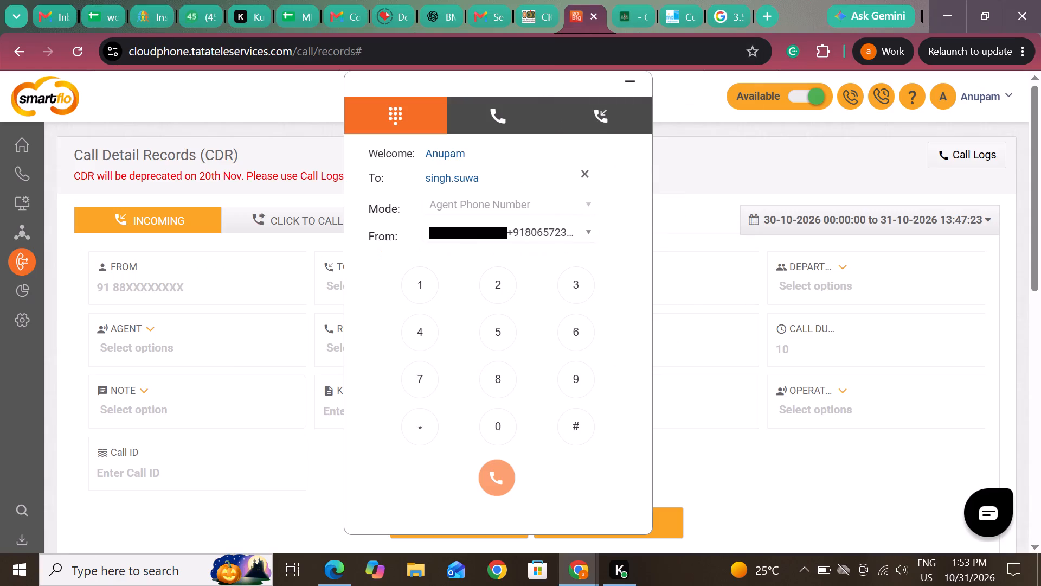
triple_click(463, 177)
key(ctrl+v)
click(496, 478)
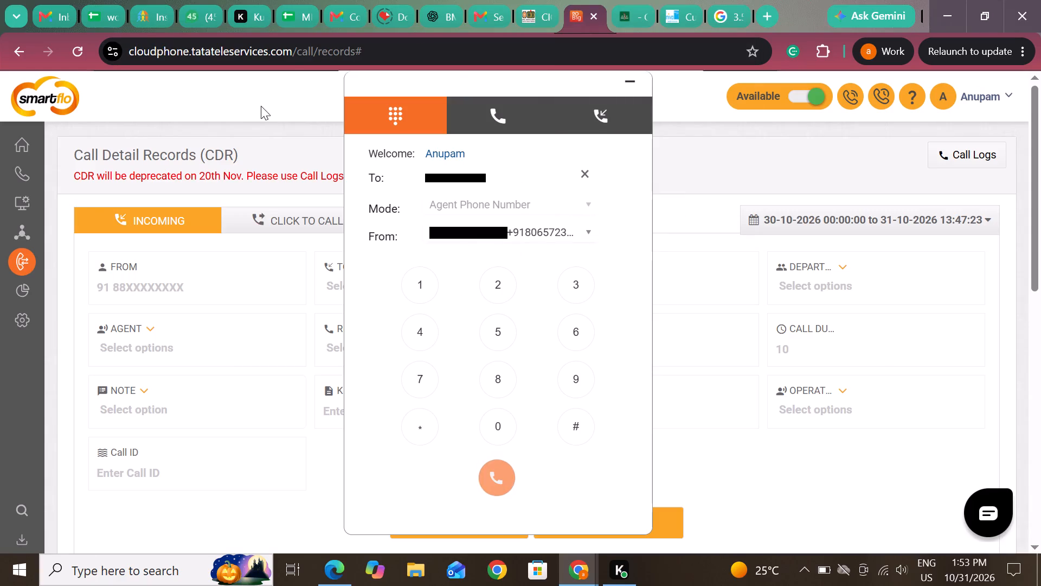
scroll(259, 107, up, 5)
click(133, 16)
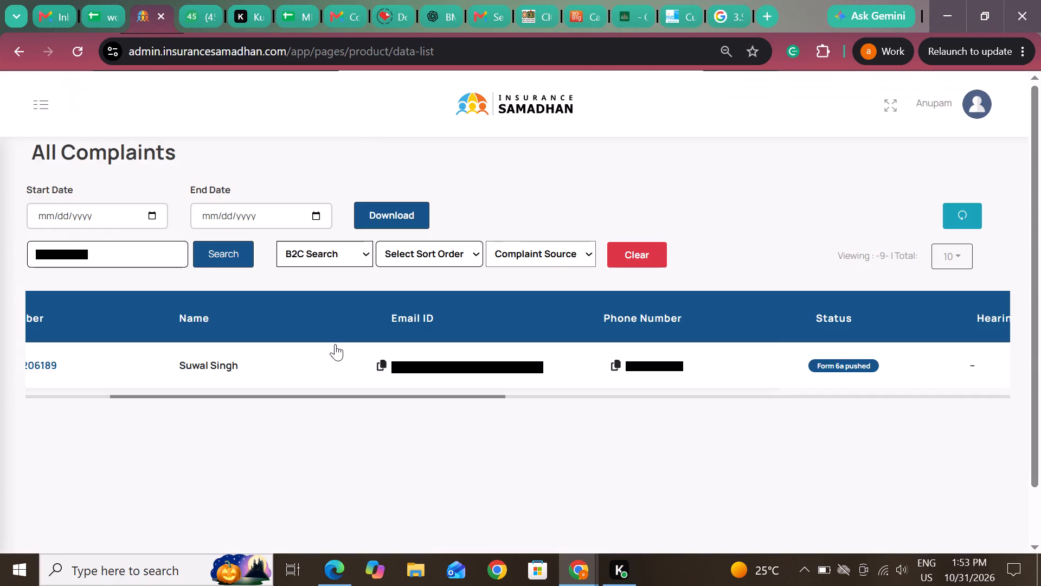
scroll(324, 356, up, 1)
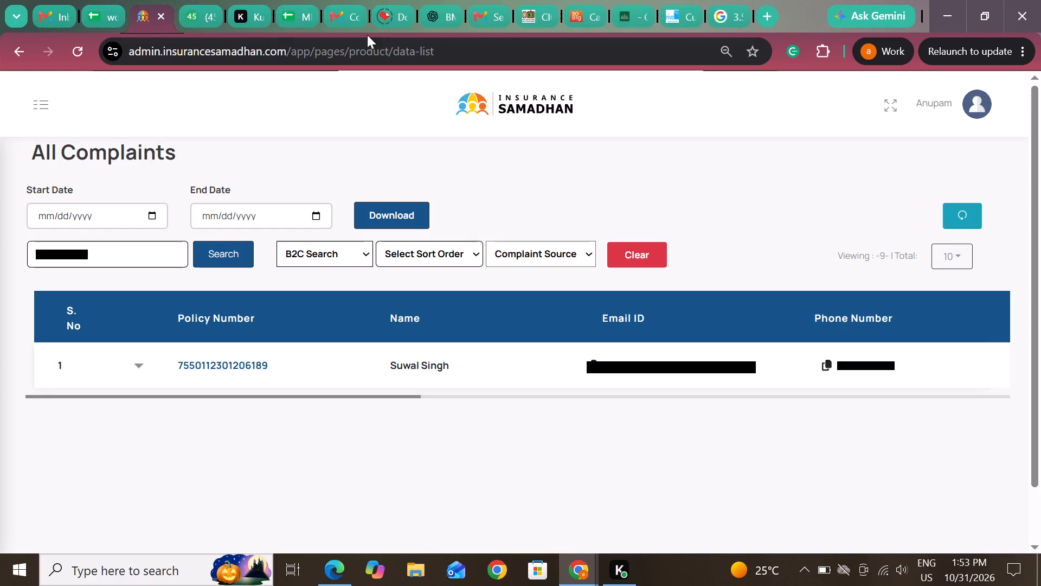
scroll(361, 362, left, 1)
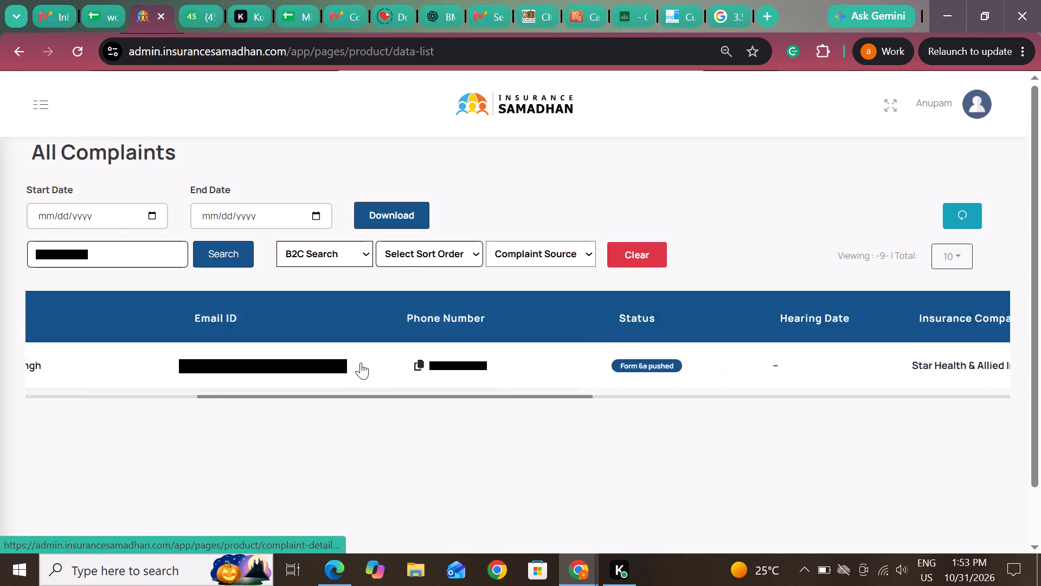
scroll(361, 362, left, 2)
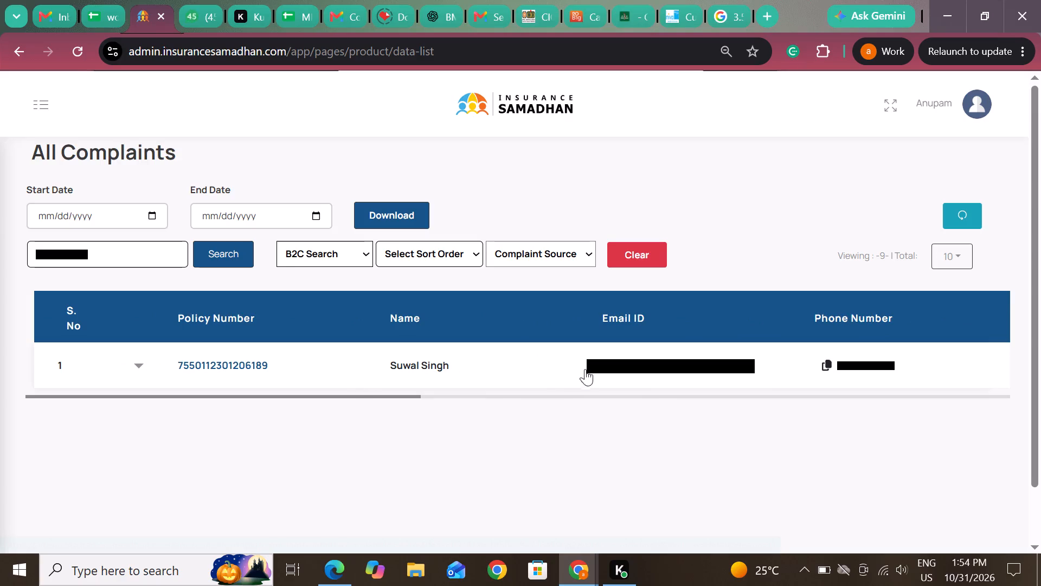
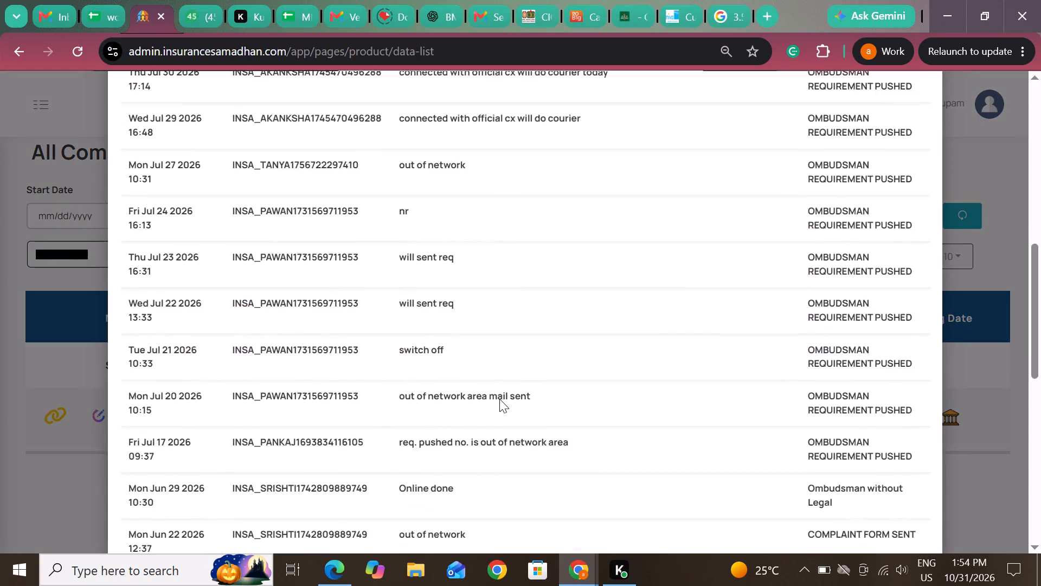
Start a new comment at the end of the complaint's communication history with the description "cx will submit 6A".
scroll(499, 399, down, 15)
click(566, 511)
click(473, 418)
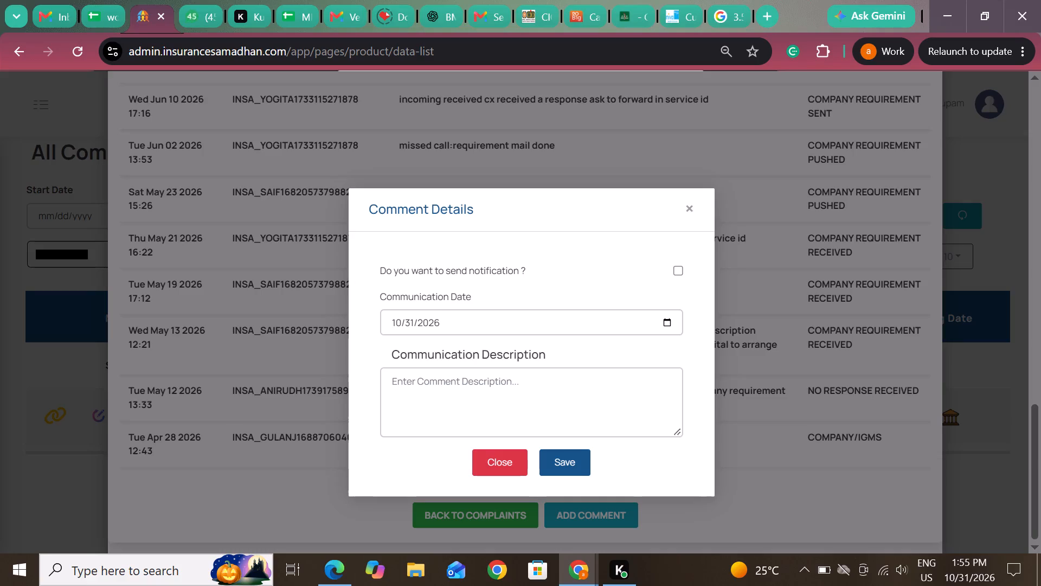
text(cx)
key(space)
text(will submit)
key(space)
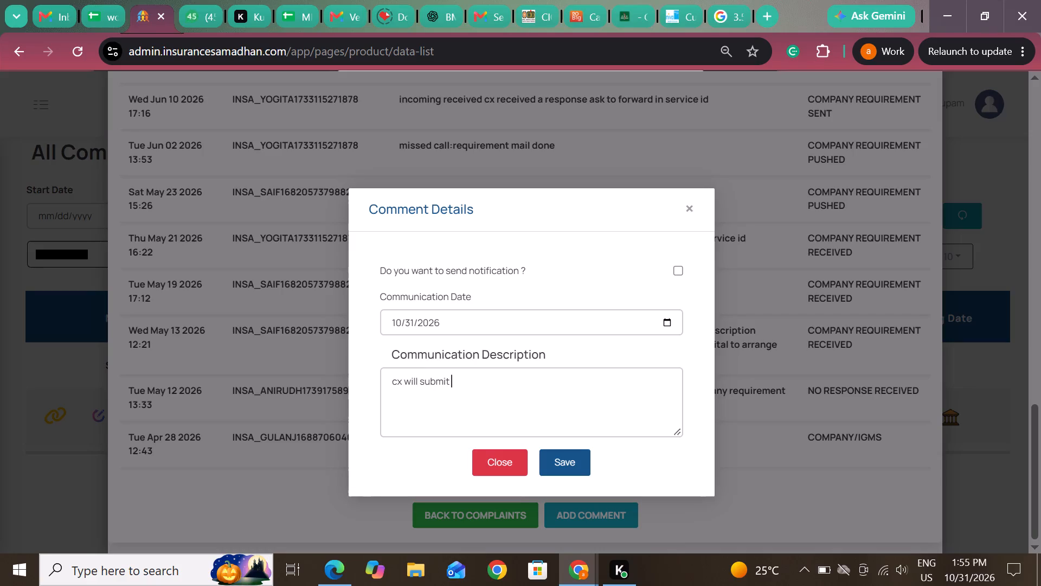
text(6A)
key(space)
Save the new "cx will submit 6A" comment without sending a notification, and return to the complaints list.
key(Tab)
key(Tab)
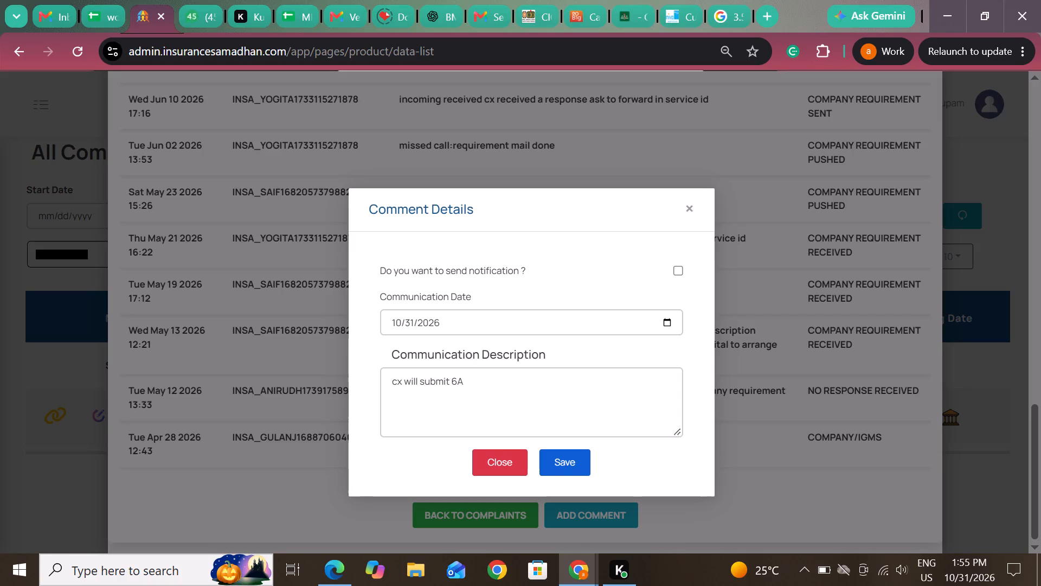
click(569, 458)
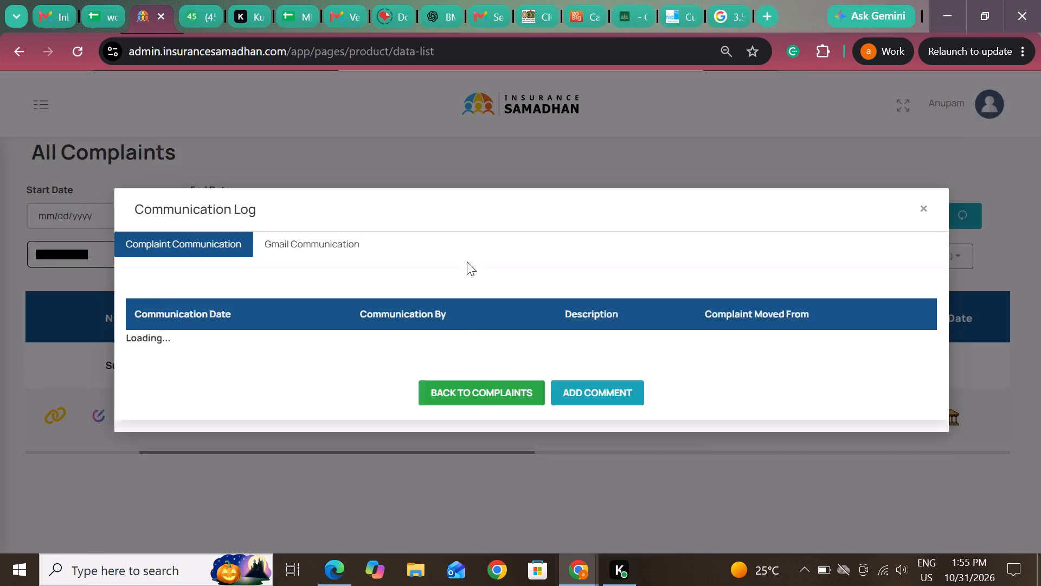
scroll(458, 267, up, 12)
click(279, 85)
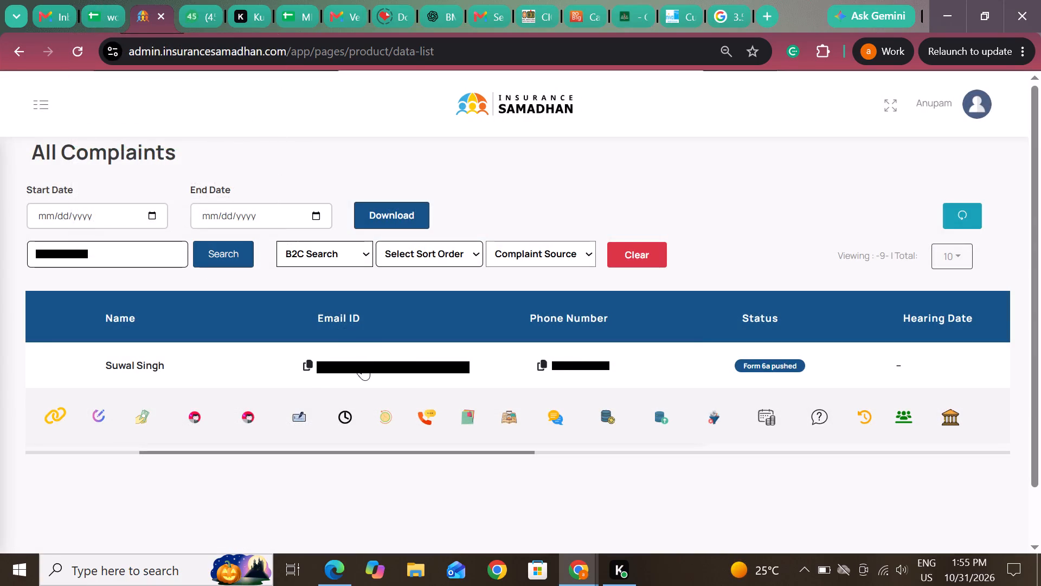
Open the complaint details form from the customer's row in the complaints list.
click(246, 364)
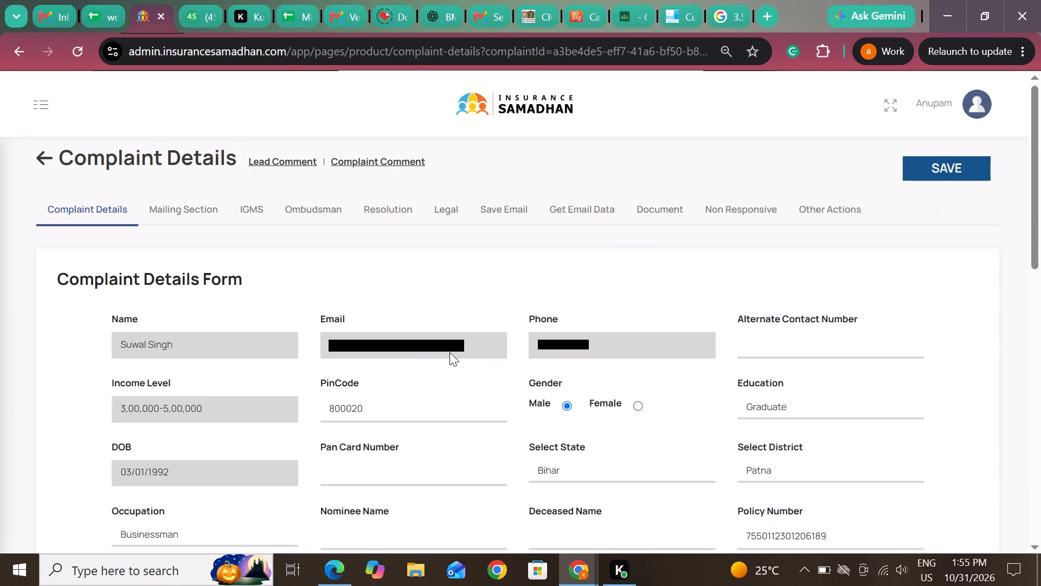
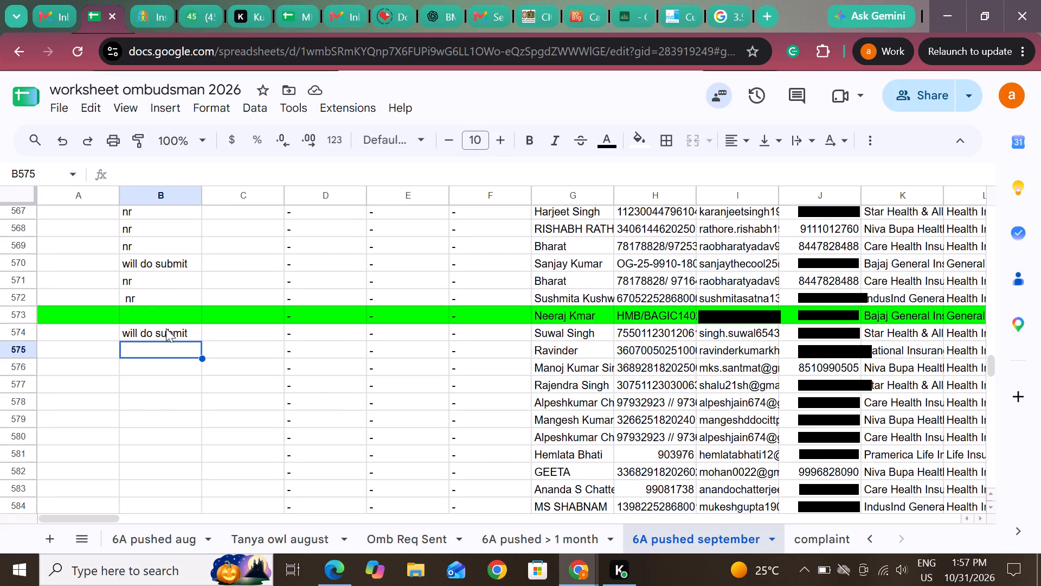
Select the empty comment cell B575 for the customer below the latest "will do submit" entry.
click(238, 339)
click(163, 351)
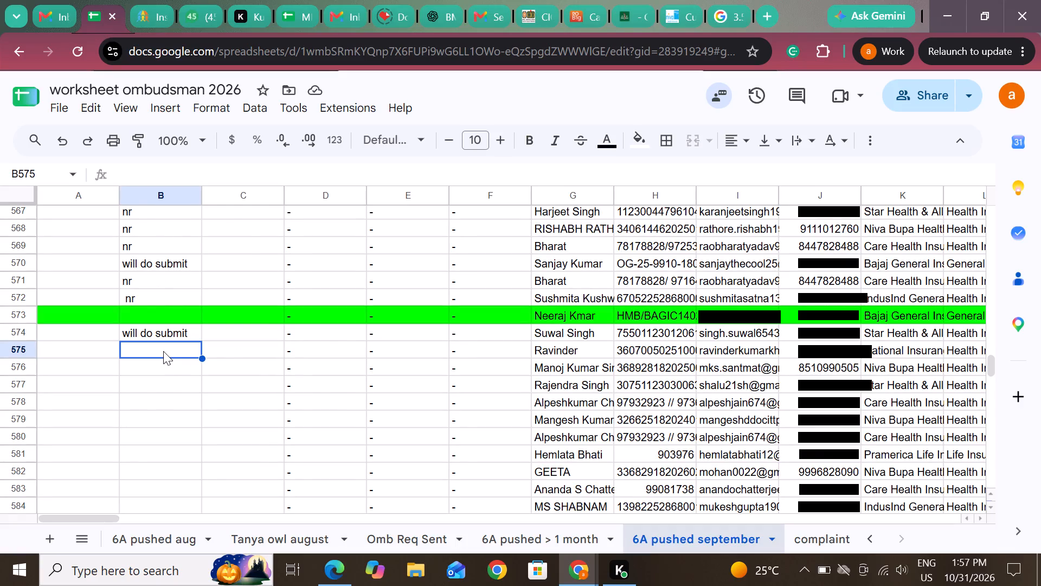
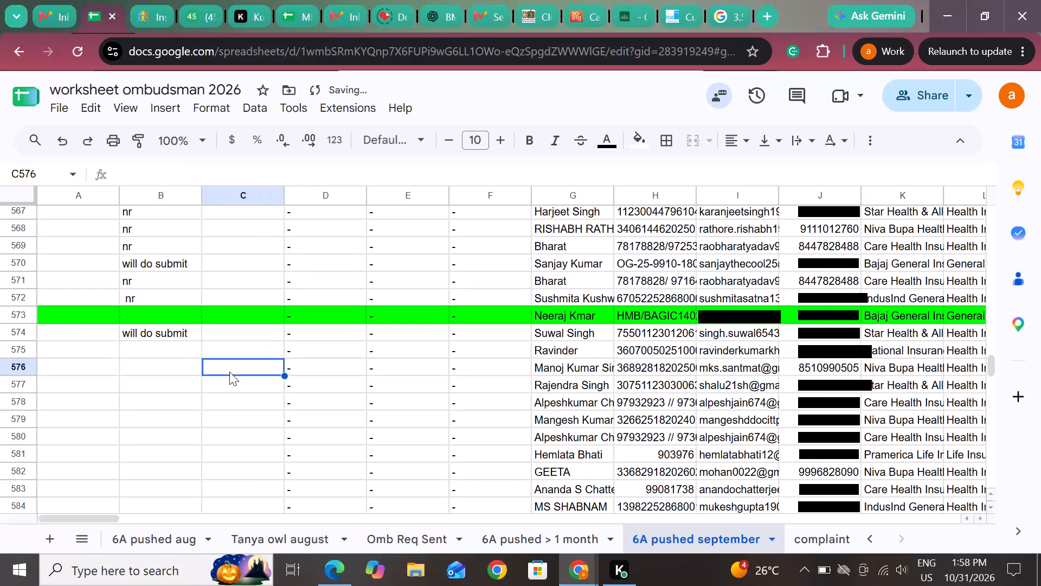
Copy the customer's phone number from cell J575 of the 6A pushed september sheet.
click(178, 356)
click(718, 345)
click(811, 348)
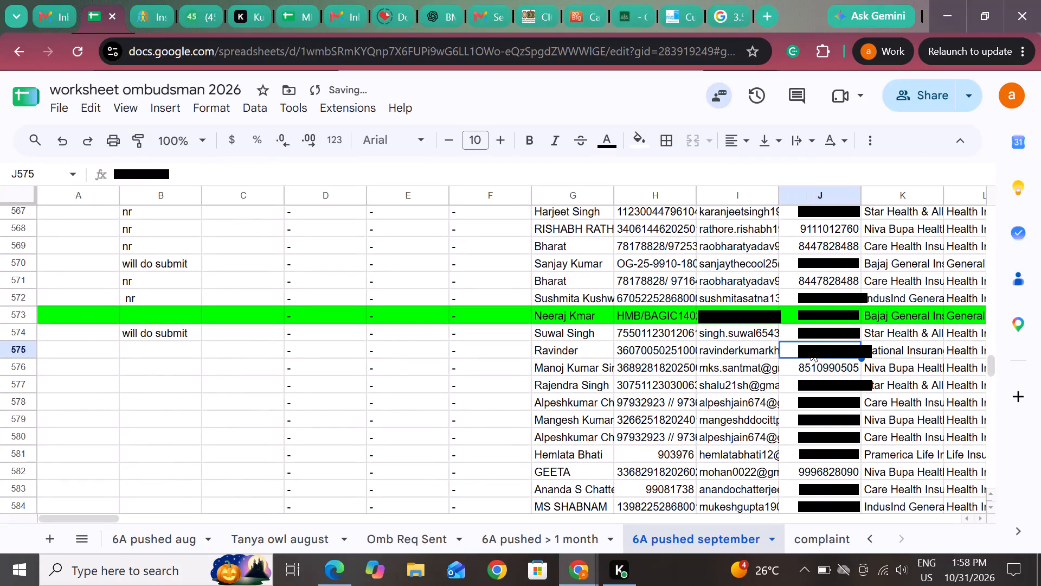
key(ctrl+c)
key(ctrl+c)
Switch to the complaint portal, go back from the complaint details to All Complaints, and search for the copied phone number.
click(149, 25)
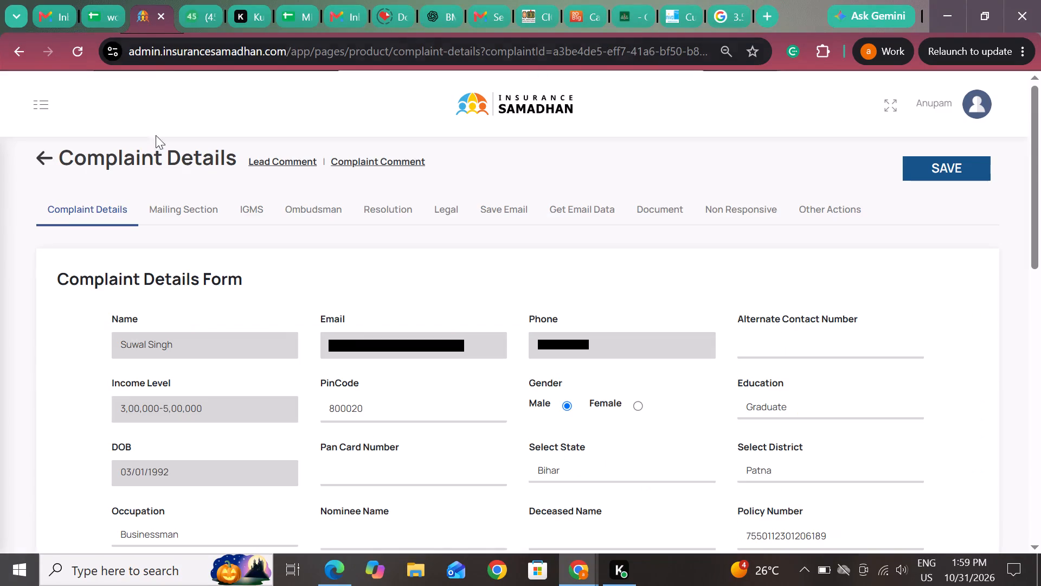
scroll(111, 176, up, 5)
click(49, 155)
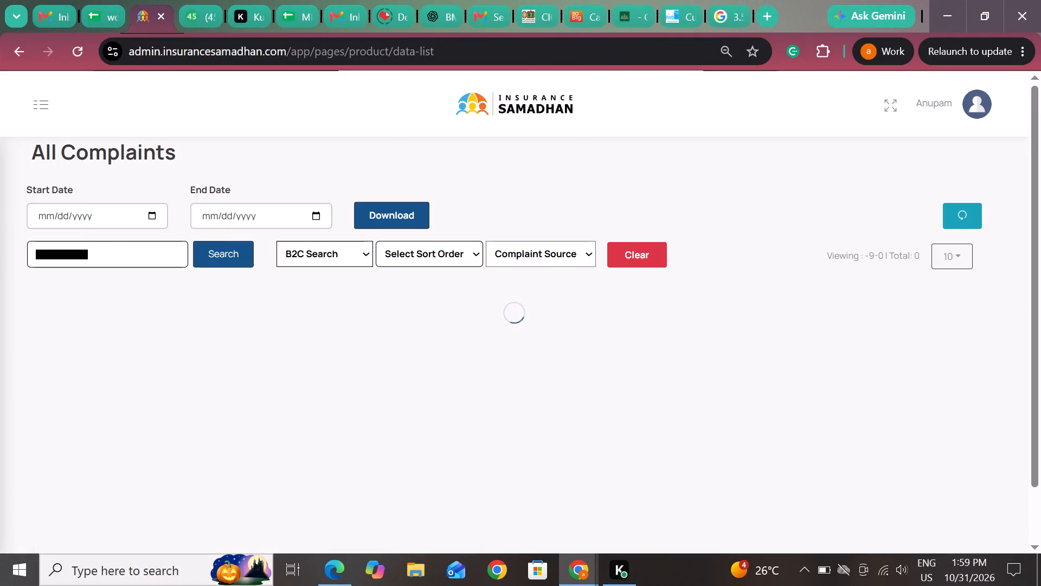
ctrl+double_click(113, 245)
key(ctrl+v)
click(226, 251)
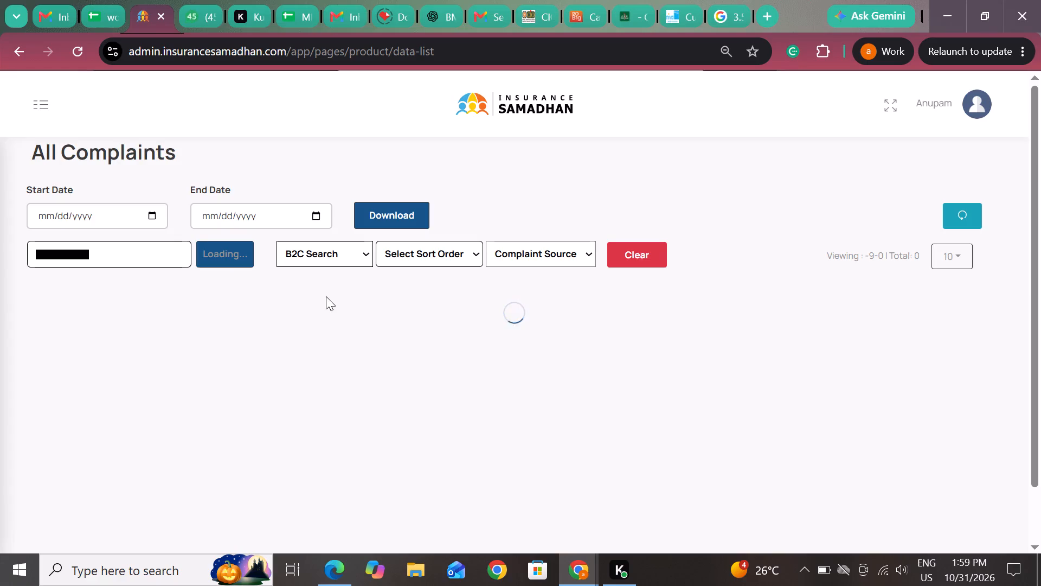
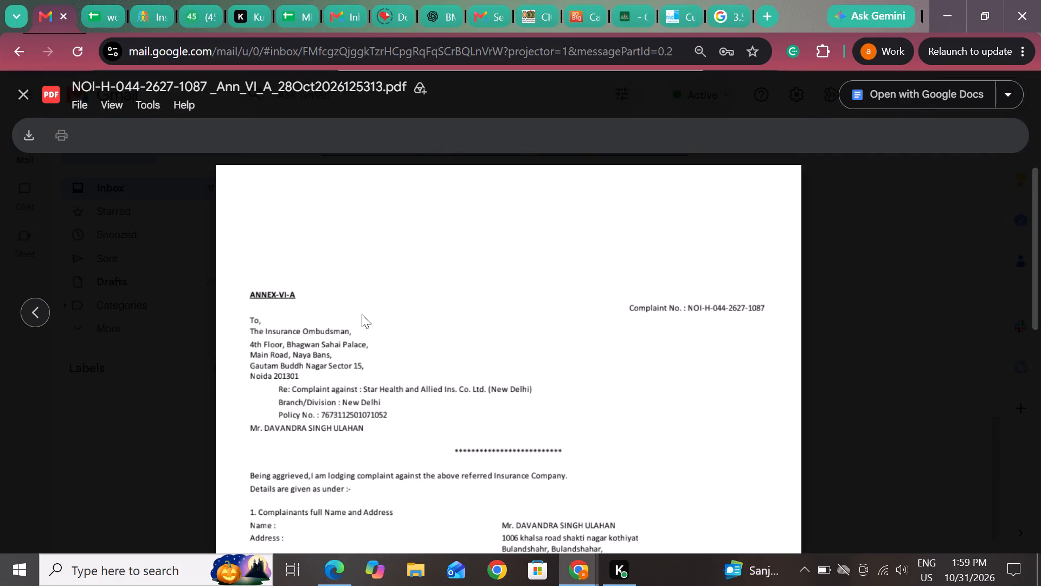
Copy the policy number from the Annex VI-A PDF and search All Complaints for it in the Insurance Samadhan admin site.
scroll(448, 315, down, 1)
drag(407, 335, 433, 334)
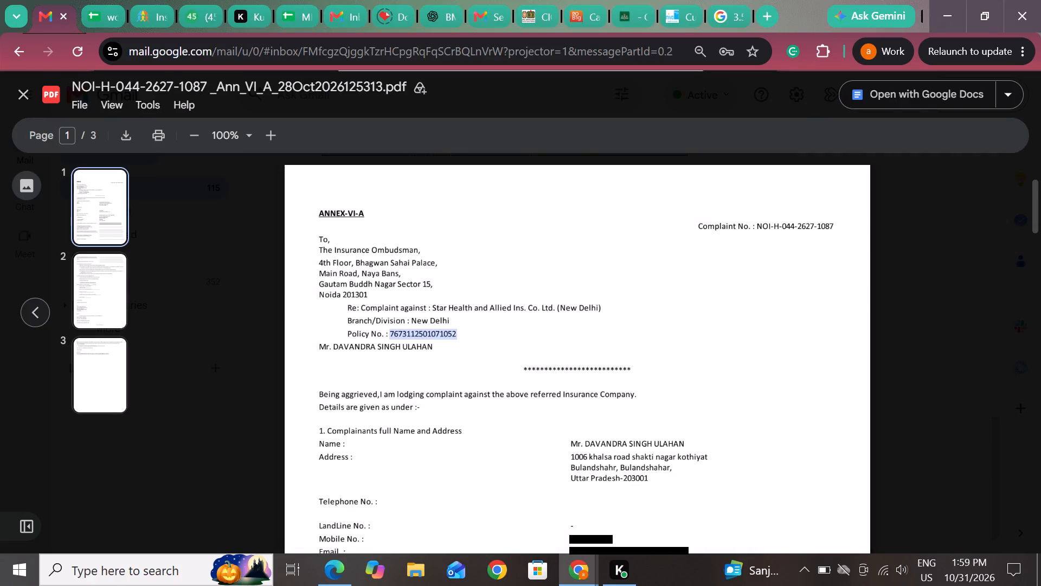
drag(433, 334, 433, 334)
key(ctrl+c)
key(ctrl+c)
key(ctrl+c)
click(153, 22)
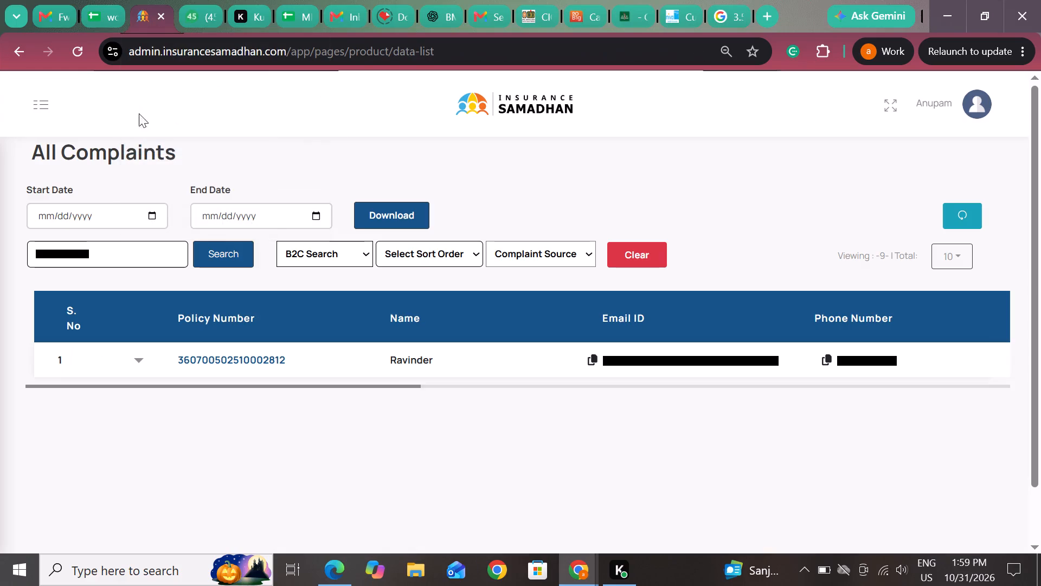
ctrl+double_click(127, 257)
key(ctrl+v)
click(233, 267)
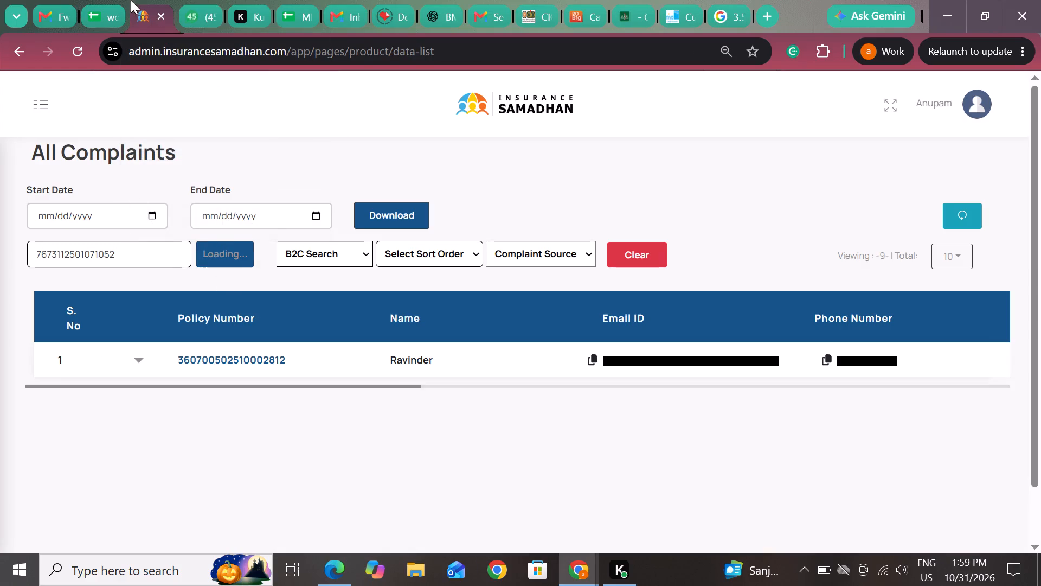
scroll(359, 362, up, 1)
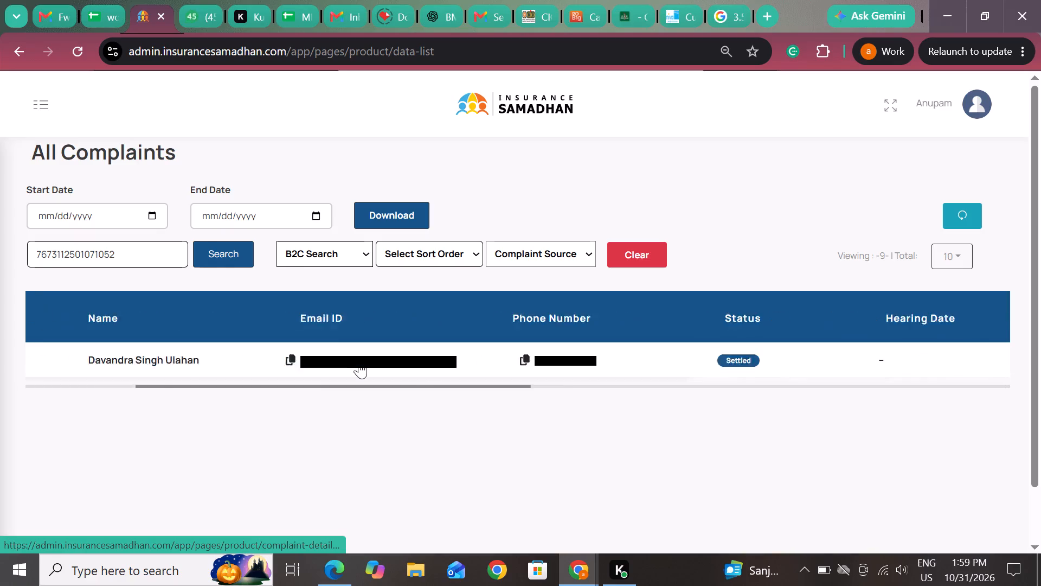
scroll(359, 362, up, 1)
Return to the Annex VI-A PDF in Gmail and recheck the complainant and policy details.
click(72, 23)
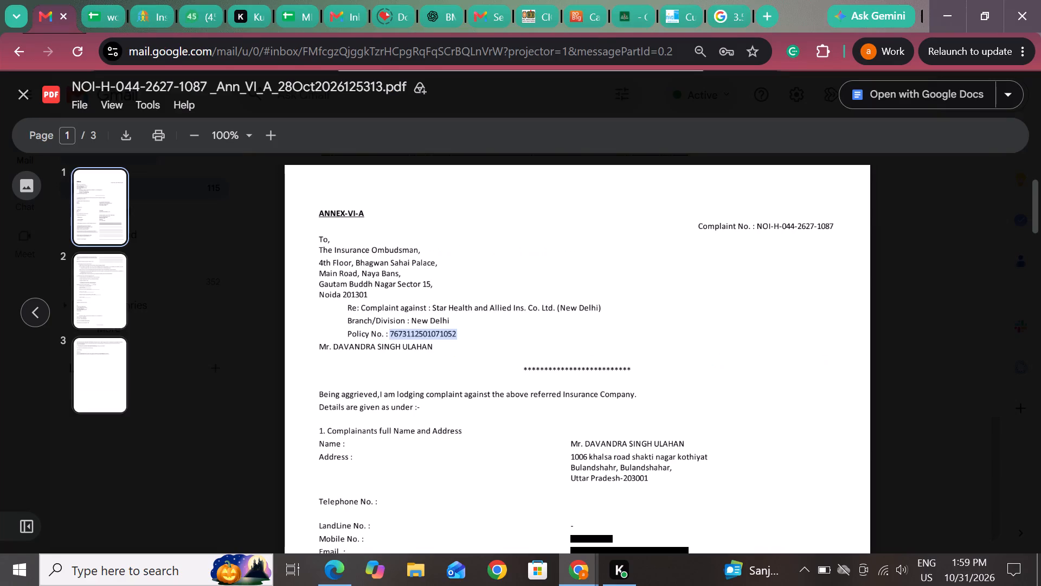
scroll(293, 290, down, 3)
click(287, 317)
scroll(287, 317, up, 5)
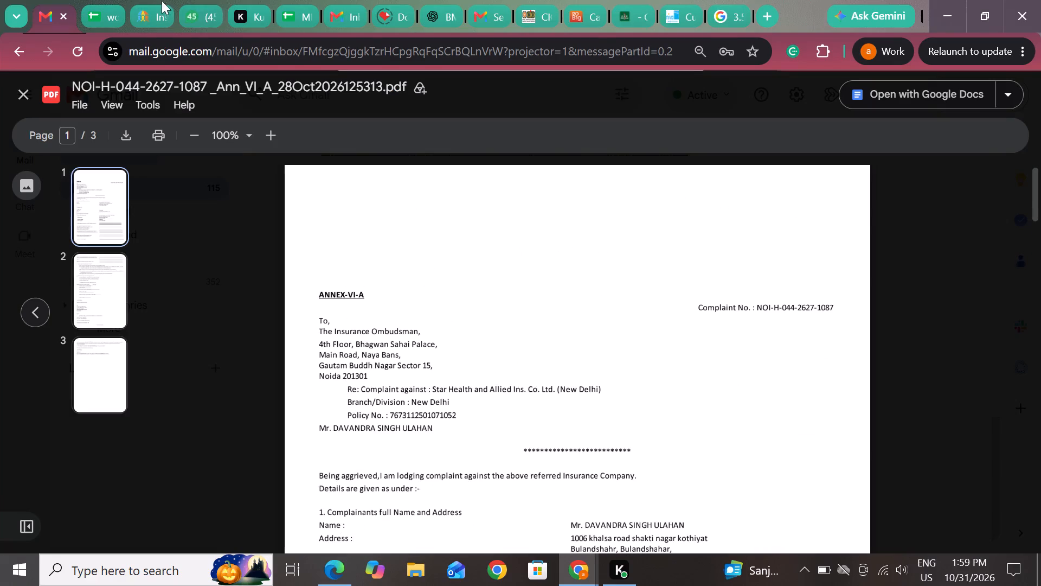
Open the matching complaint in the admin site, examine its Ombudsman section, and return to the complaints list.
click(144, 13)
scroll(307, 362, up, 1)
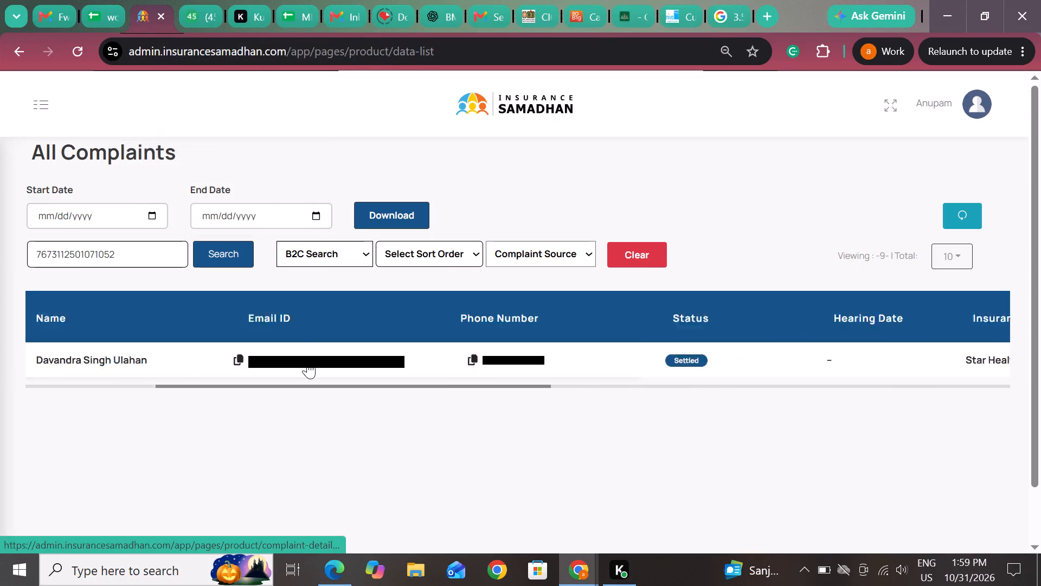
scroll(307, 362, up, 1)
click(120, 358)
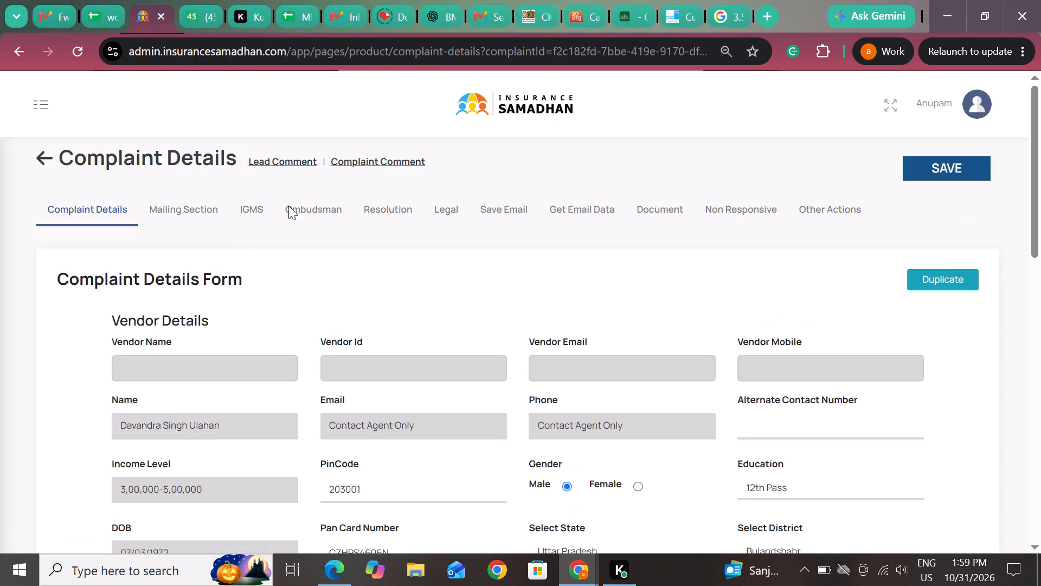
click(299, 204)
scroll(740, 233, down, 5)
scroll(639, 290, up, 7)
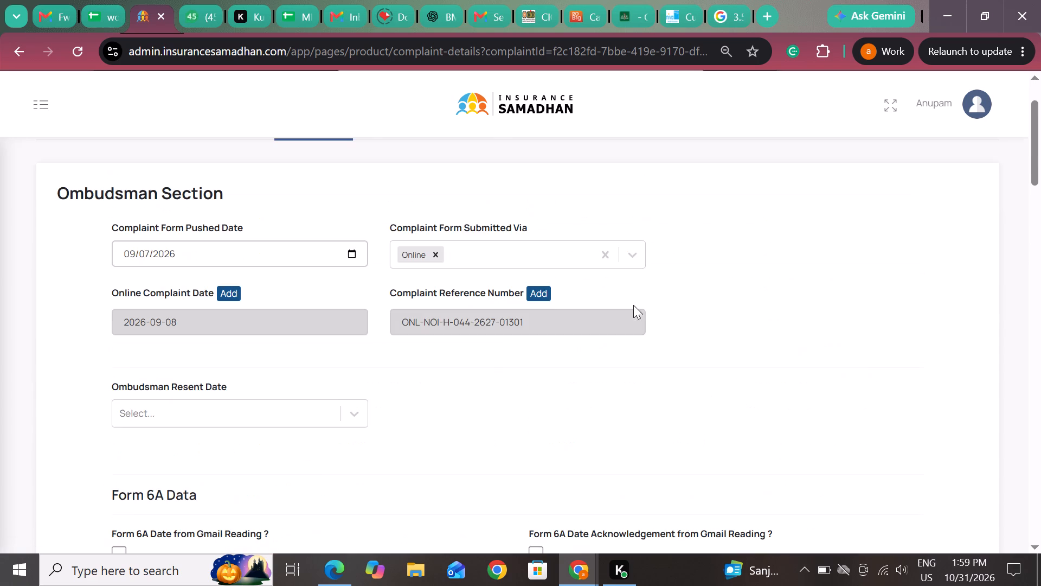
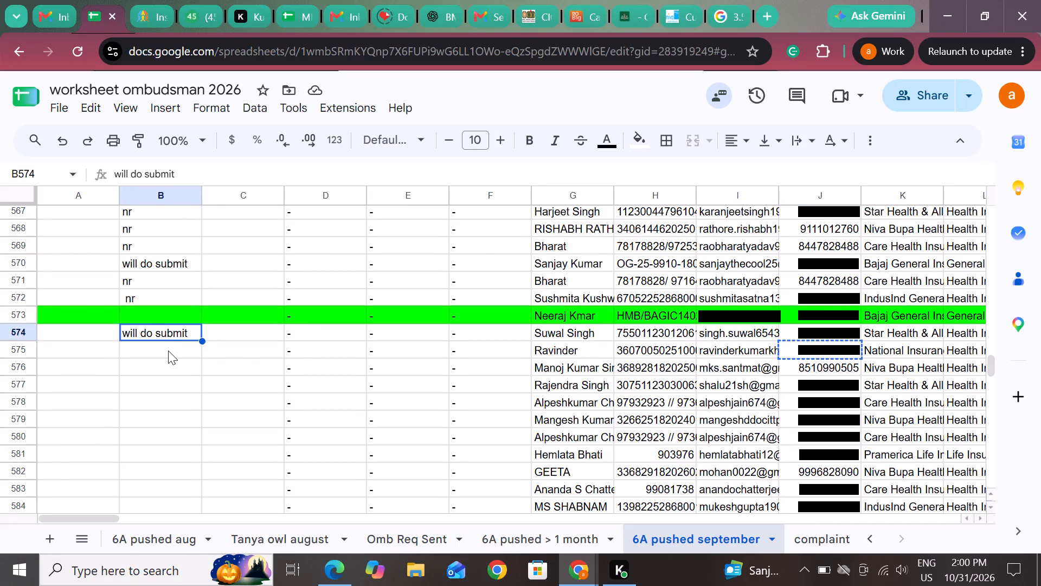
Switch to the Smartflo calling portal, set the agent status to Busy, and lock the computer.
click(168, 351)
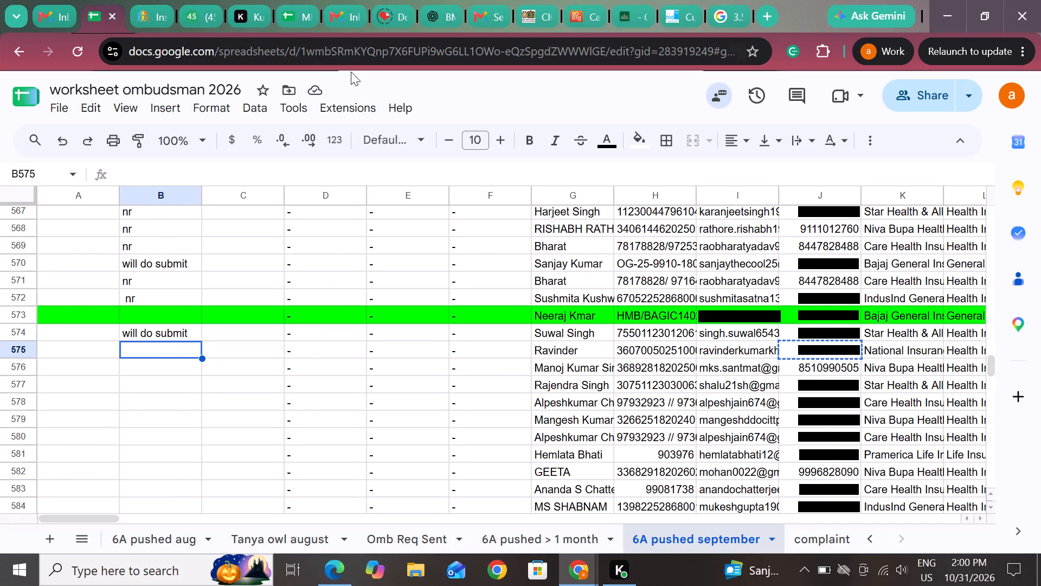
click(574, 14)
click(811, 95)
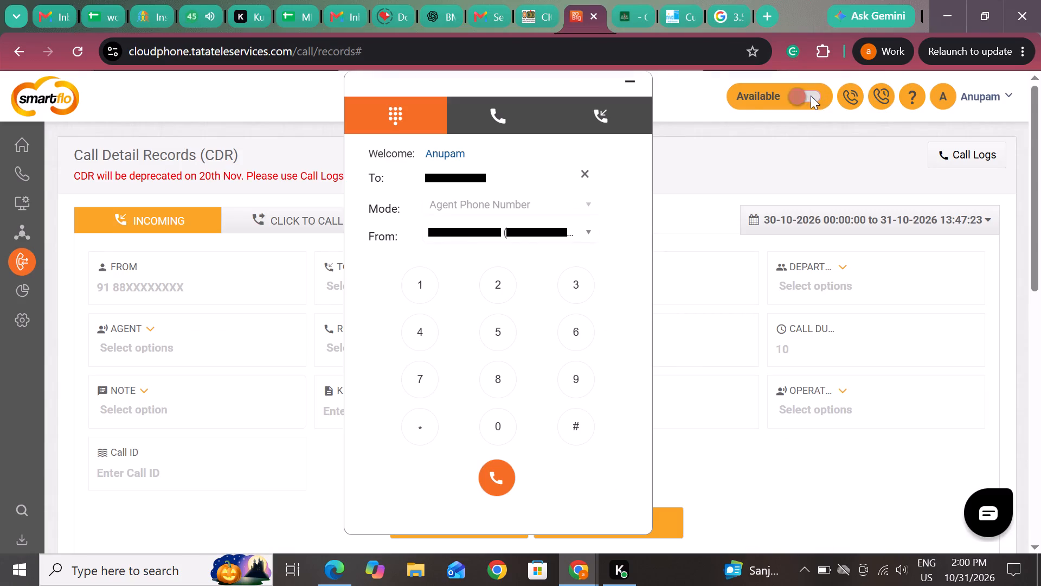
key(super+l)
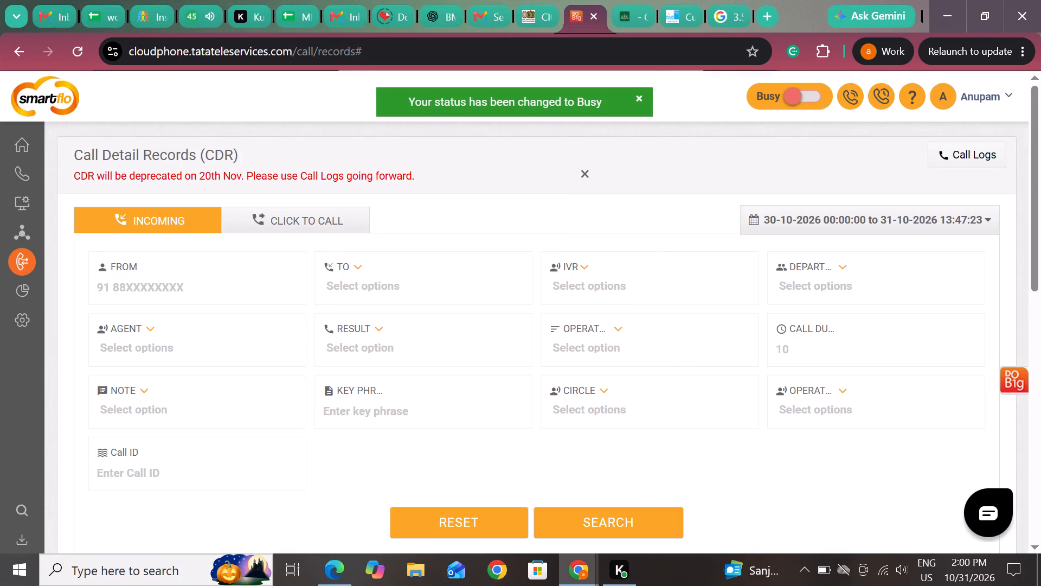